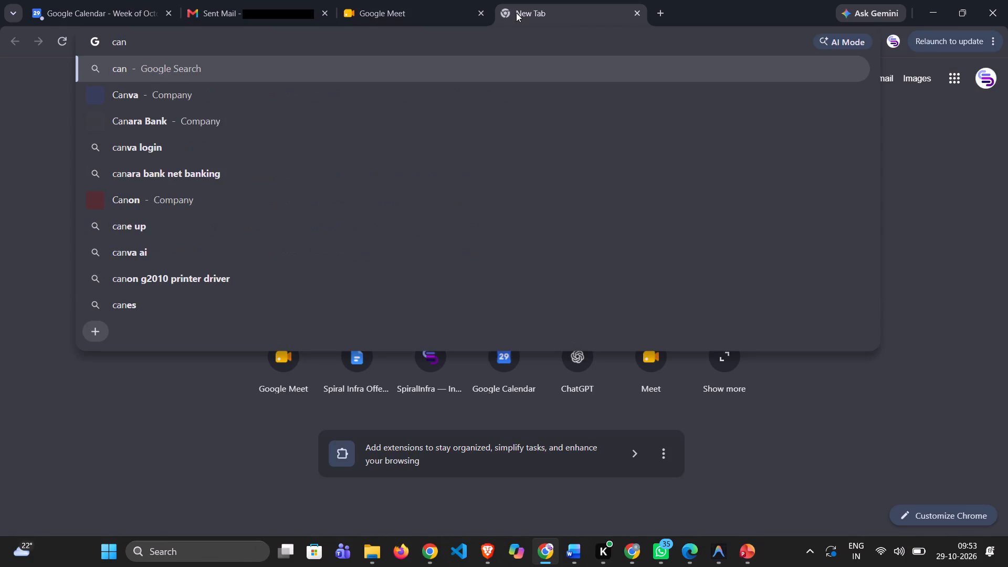
Search the web for "canva" in Chrome and open the Canva account login page from the results.
key("c")
key("BackSpace")
type("va")
key("Return")
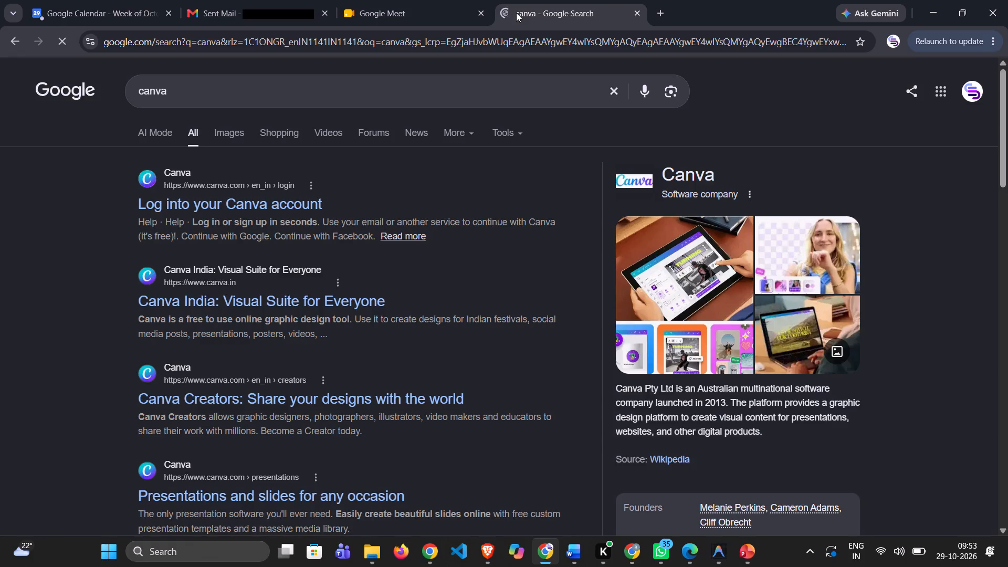
left_click(279, 204)
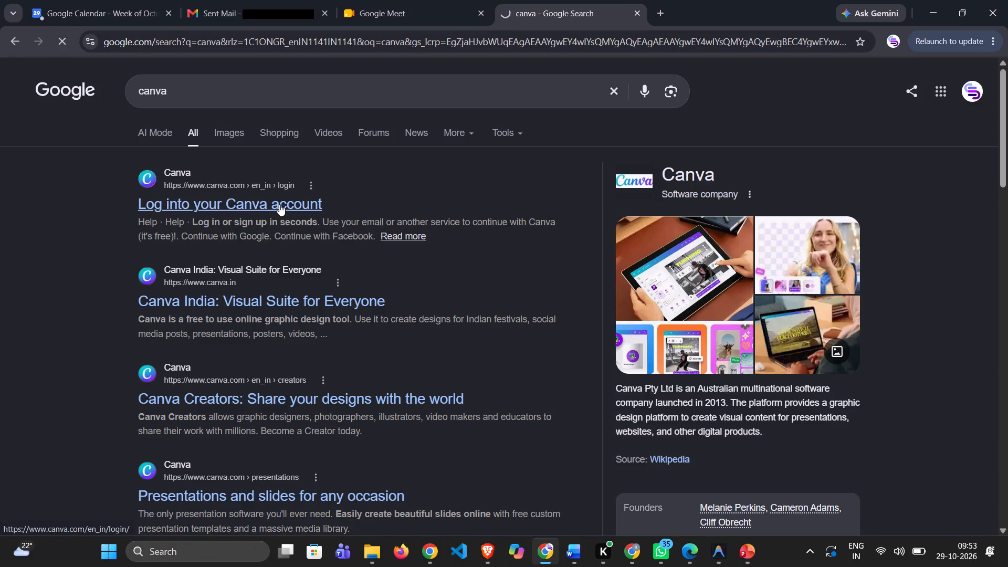
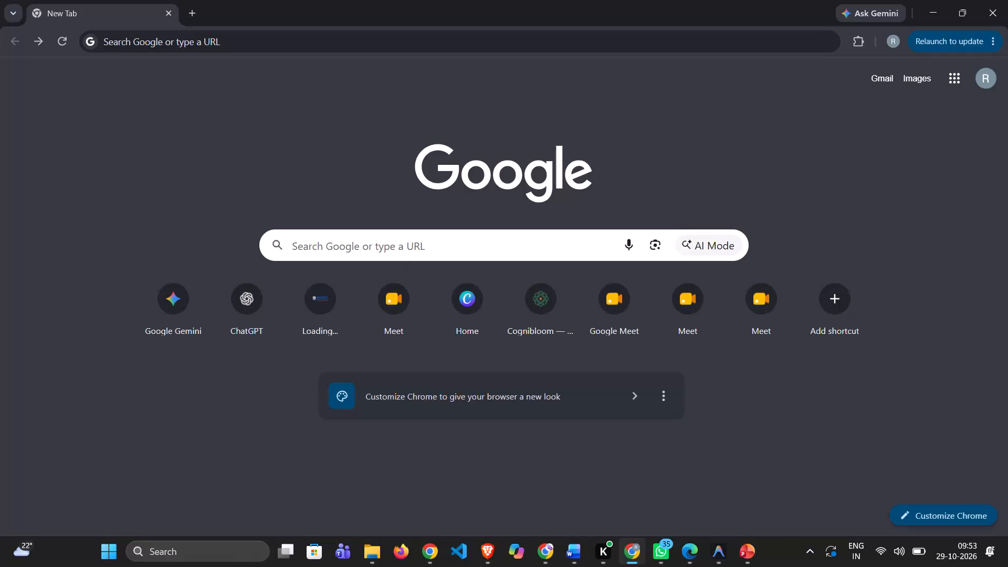
Open the Canva home page in Chrome and dismiss the Canva Business trial offer.
left_click(472, 304)
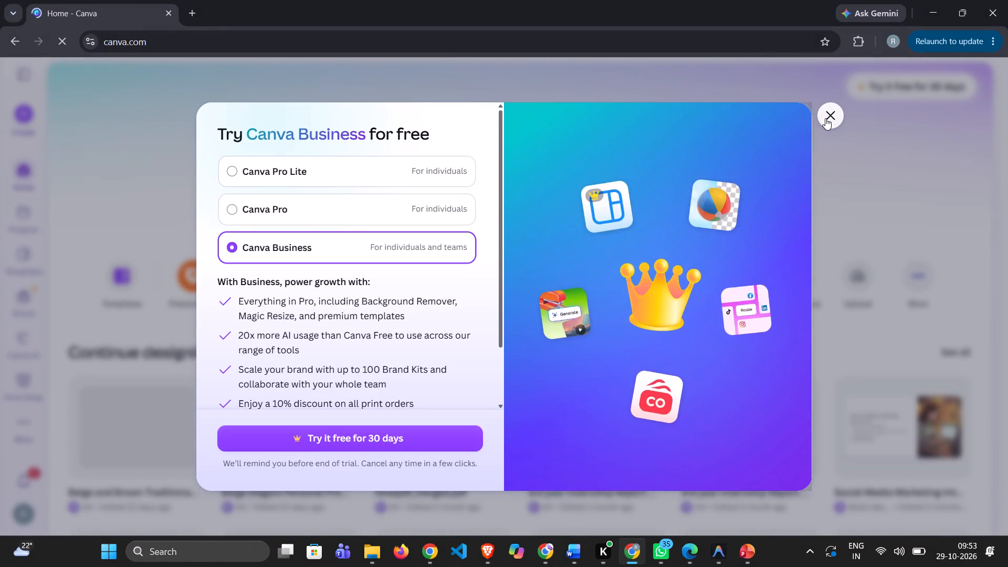
left_click(825, 118)
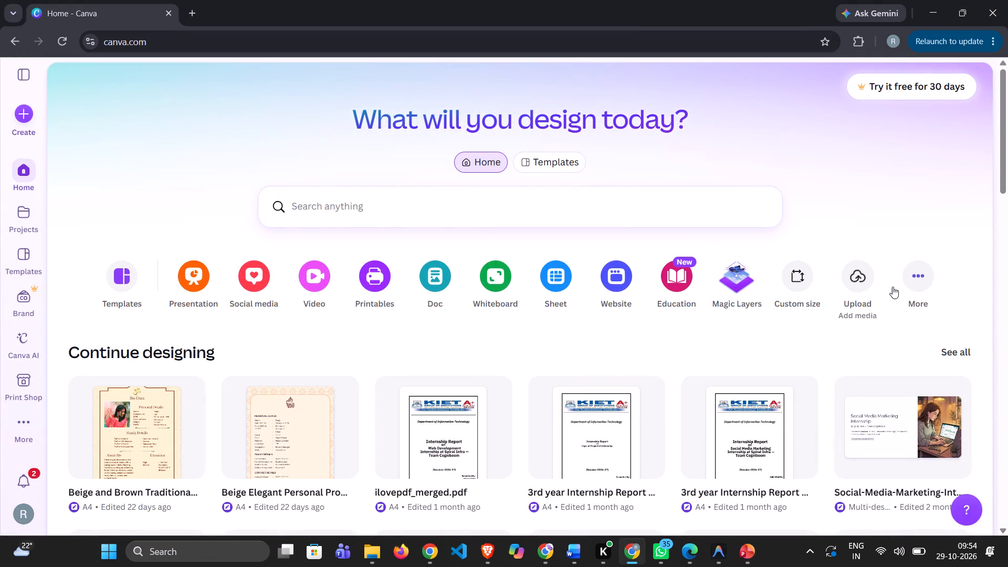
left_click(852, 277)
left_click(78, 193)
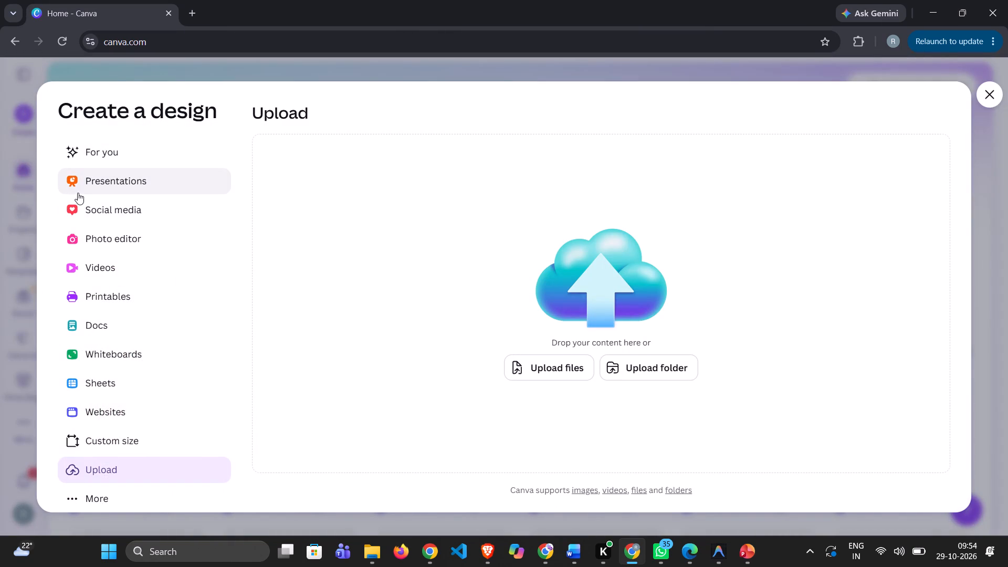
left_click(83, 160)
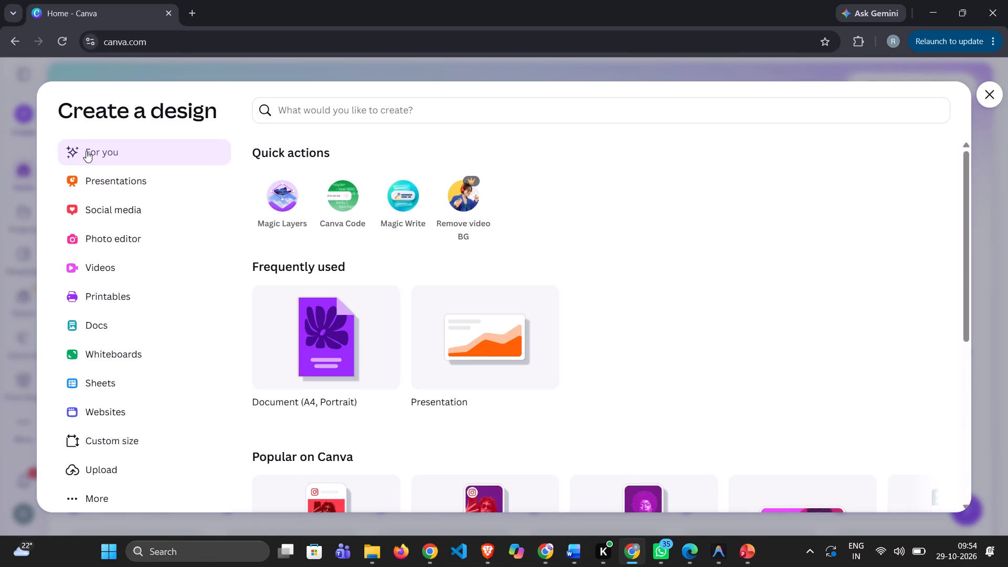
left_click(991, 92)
Upload the CodeHealth-AI PDF from the Downloads folder to Canva.
left_click(851, 284)
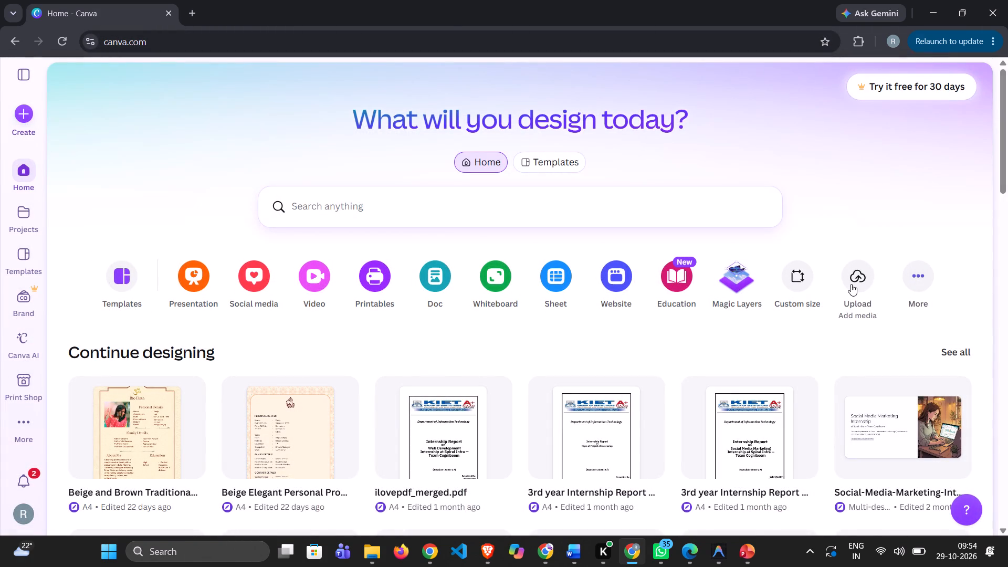
left_click(551, 368)
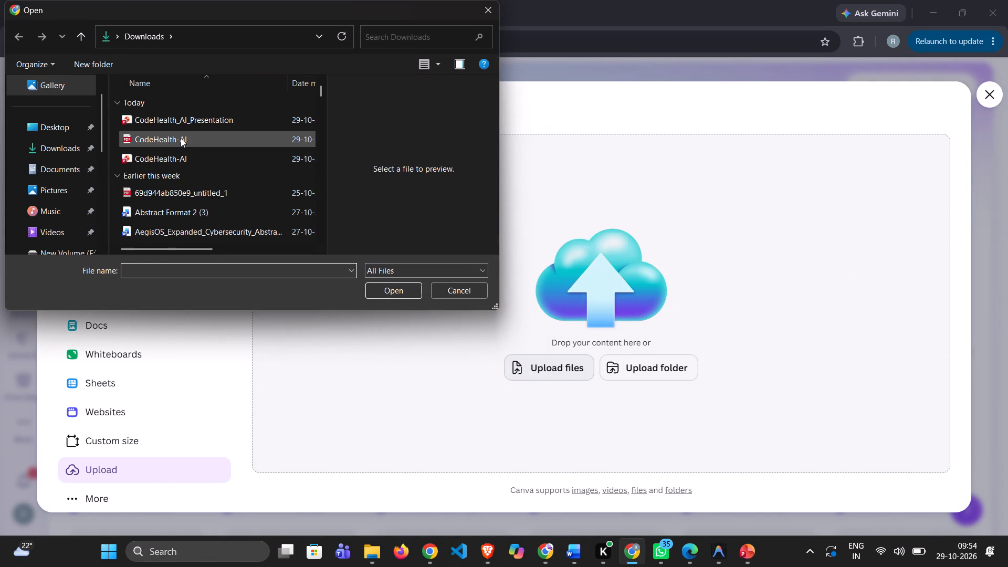
left_click(181, 138)
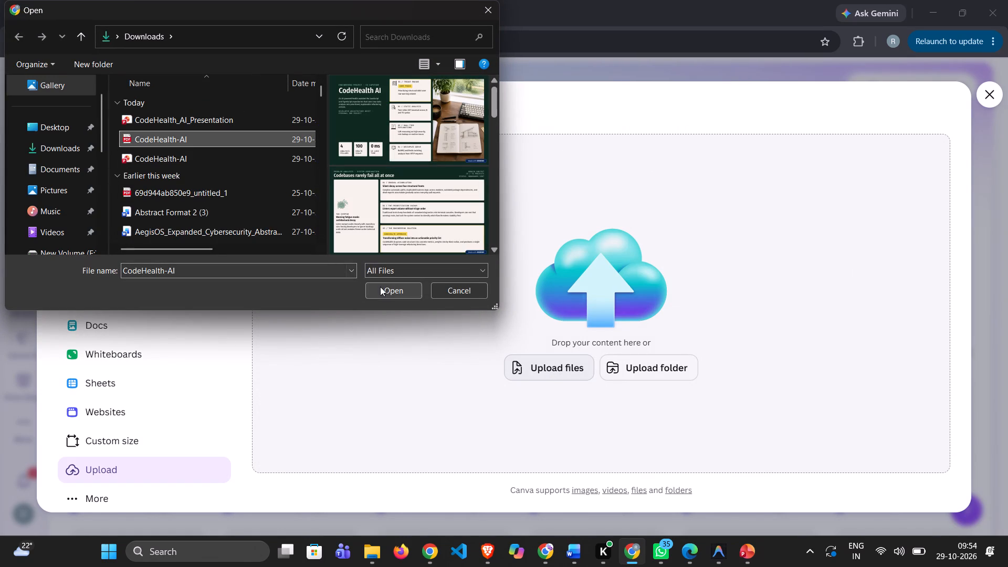
left_click(380, 287)
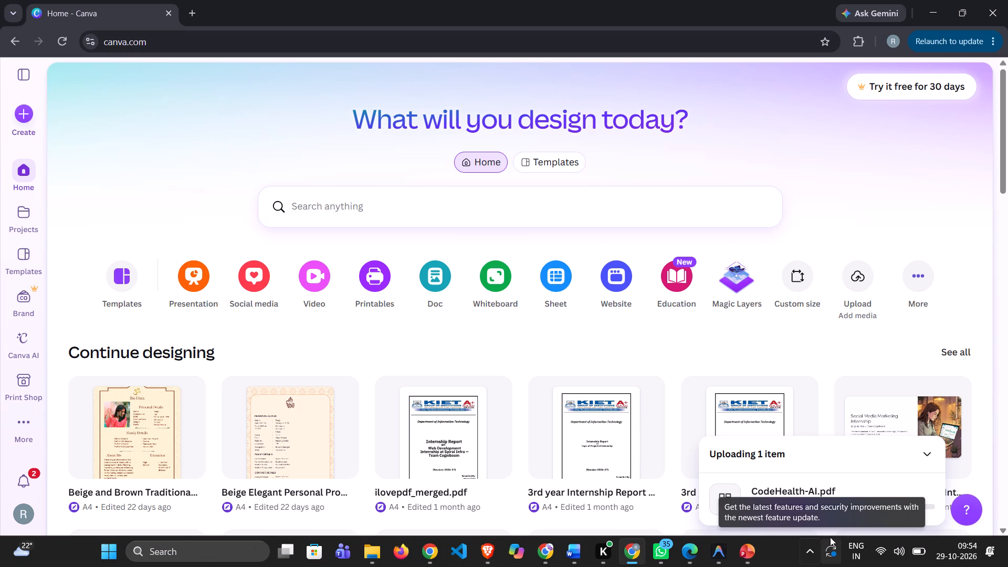
Go to the Uploads folder and open CodeHealth-AI.pdf as an editable design.
left_click(789, 507)
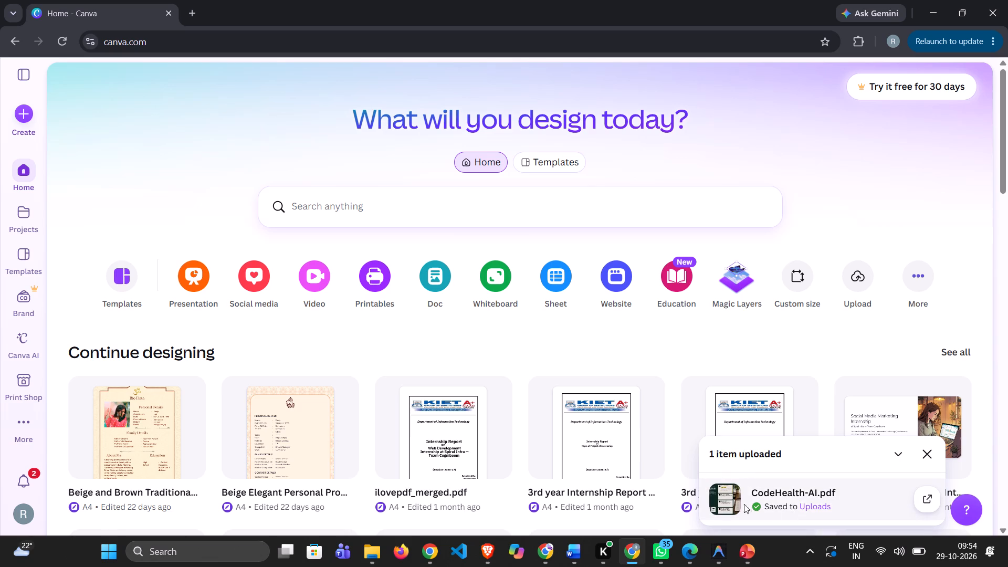
left_click(735, 504)
left_click(808, 509)
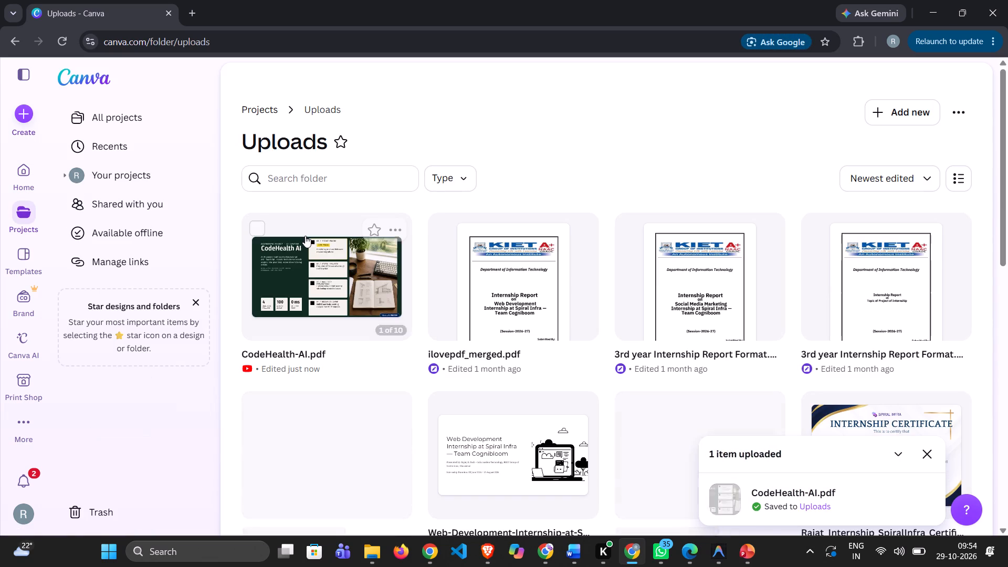
left_click(328, 280)
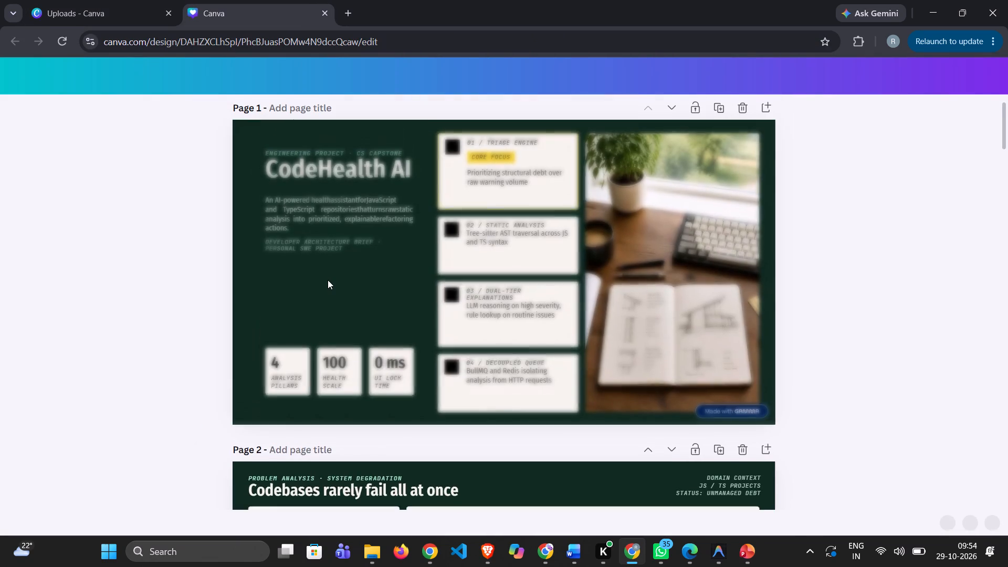
Move the "Made with Gamma" badge on page 1 completely off the page.
left_click(740, 409)
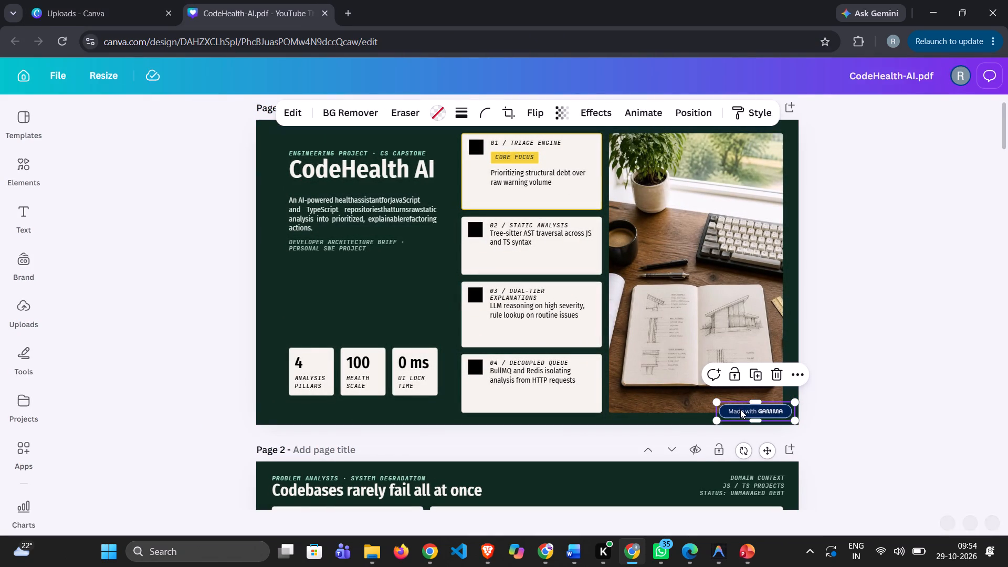
left_click_drag(740, 409, 959, 371)
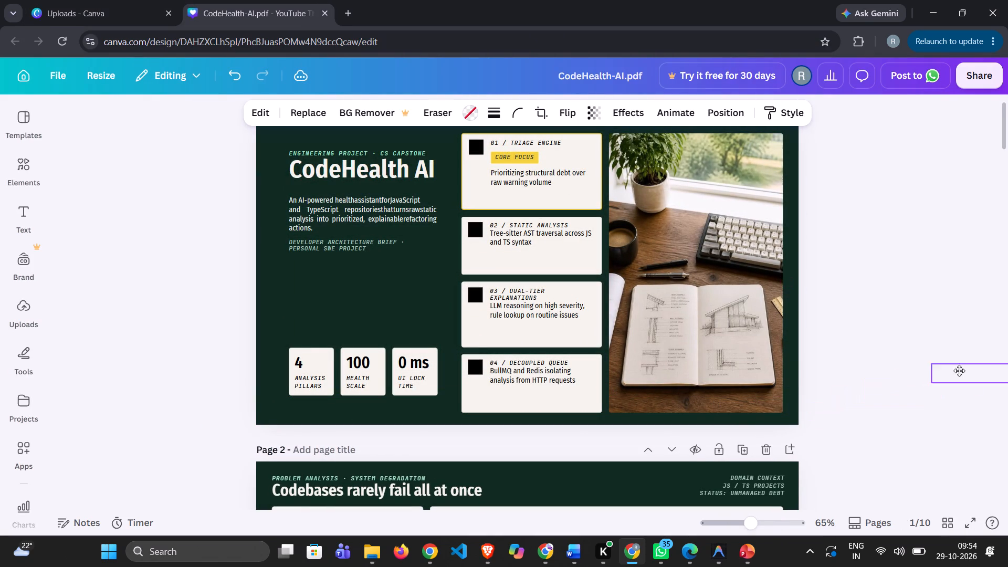
left_click_drag(959, 371, 1007, 361)
Move the "Made with Gamma" badge on page 2 completely off the page.
scroll(855, 435, "up", 1)
scroll(855, 435, "down", 8)
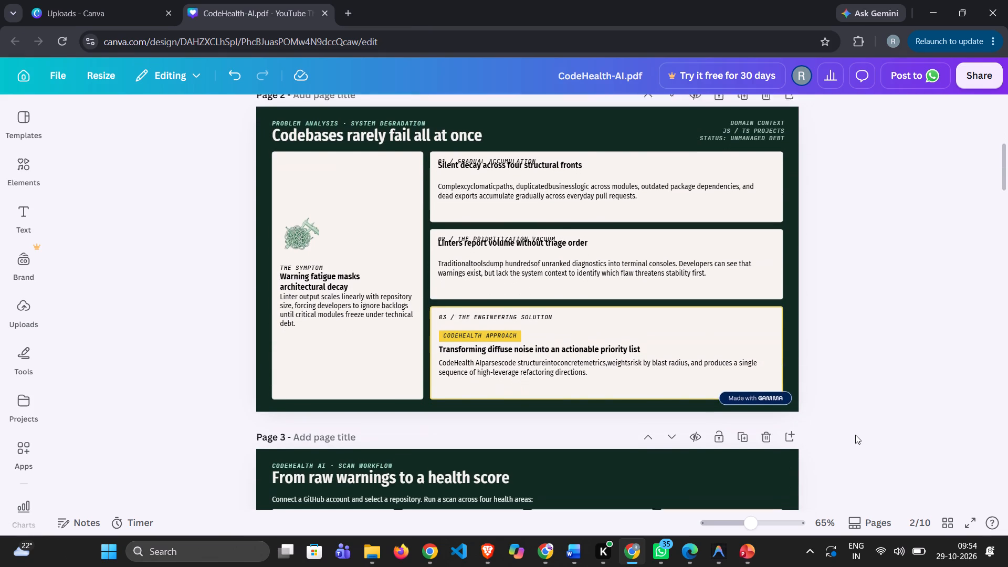
scroll(855, 435, "down", 1)
left_click_drag(762, 391, 1005, 346)
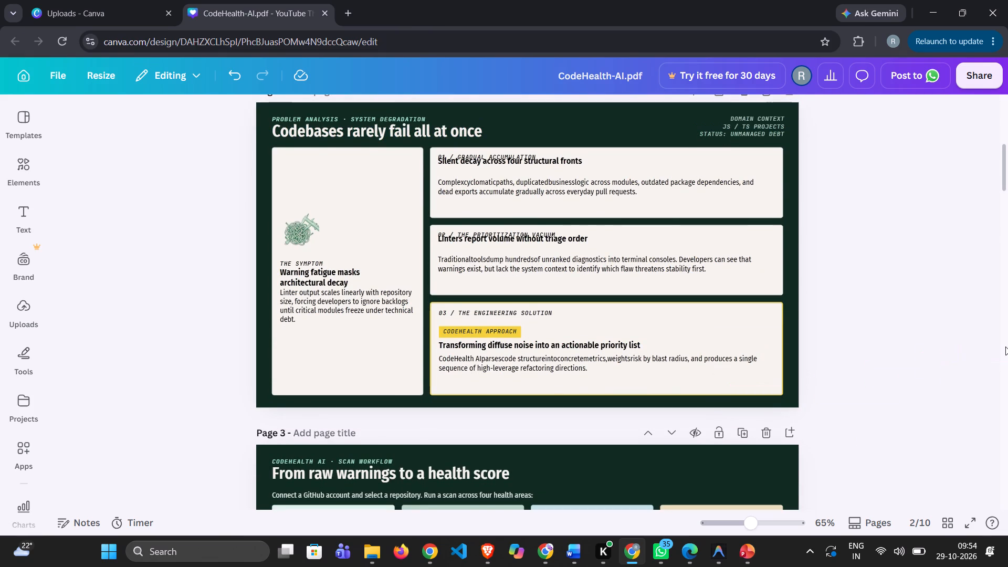
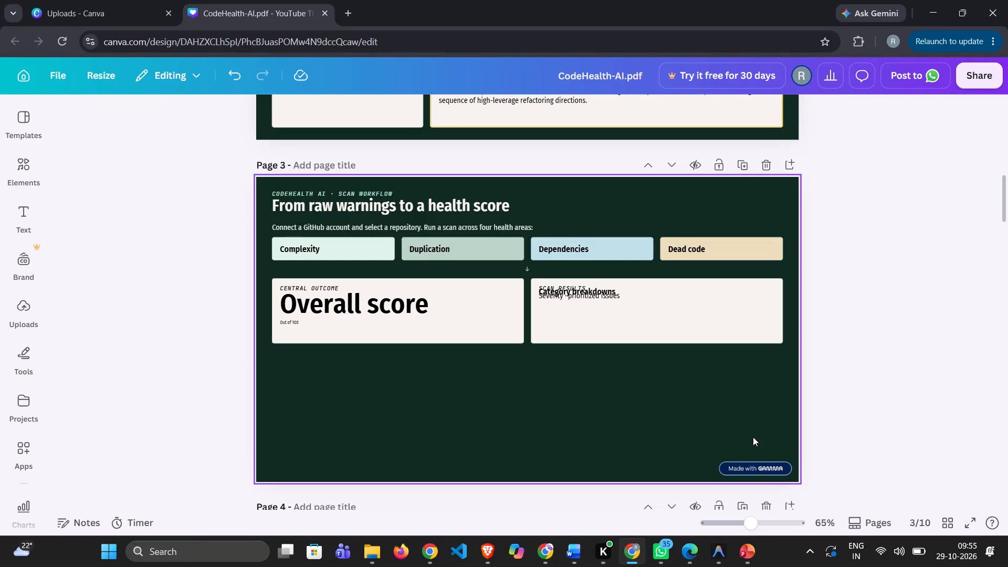
Move the "Made with Gamma" badge on page 3 completely off the page.
left_click_drag(765, 469, 938, 436)
Move the "Made with Gamma" badge on page 4 completely off the page.
scroll(762, 467, "down", 4)
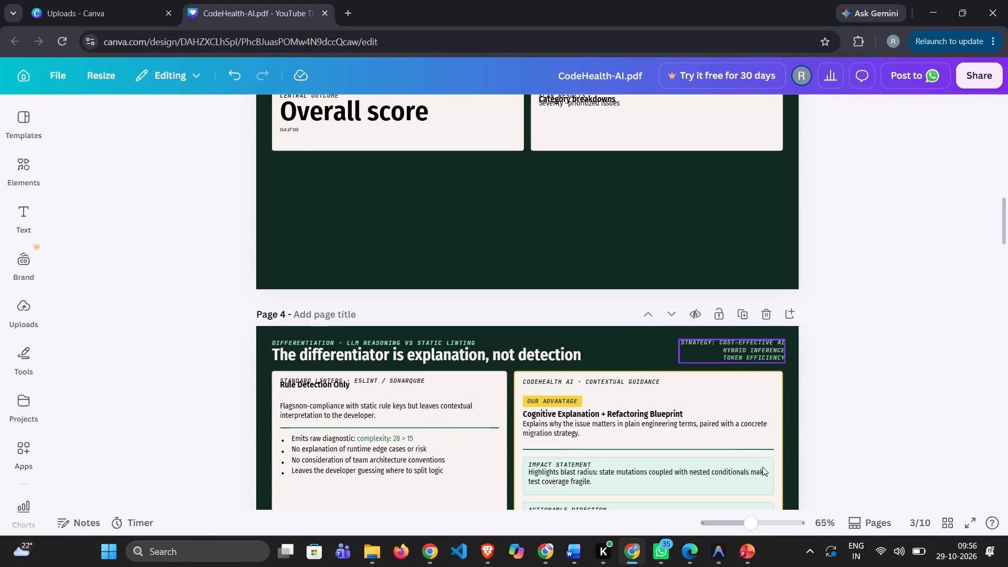
scroll(762, 467, "down", 4)
scroll(762, 467, "up", 4)
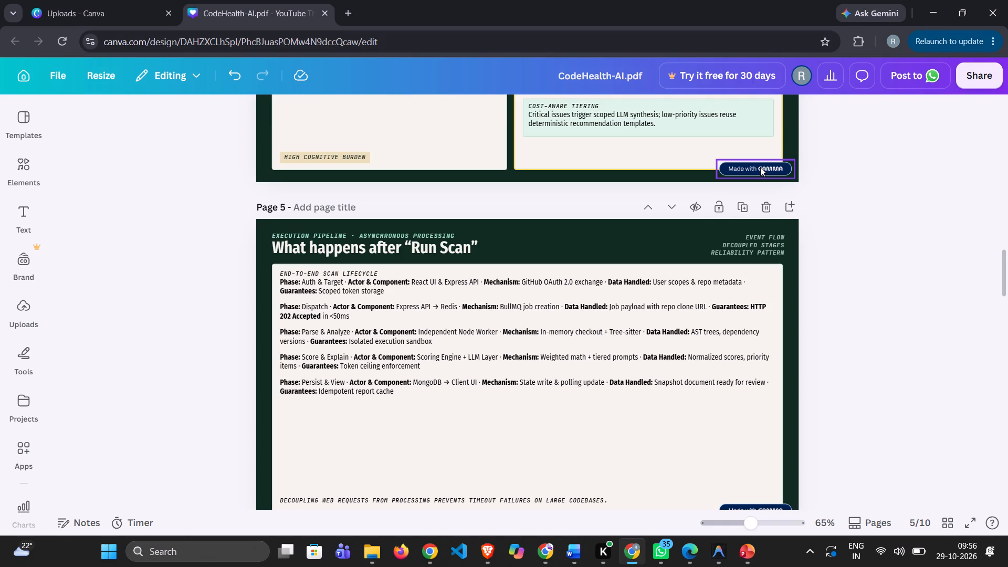
left_click_drag(760, 167, 923, 197)
Move the "Made with Gamma" badge on page 5 completely off the page.
scroll(923, 197, "down", 6)
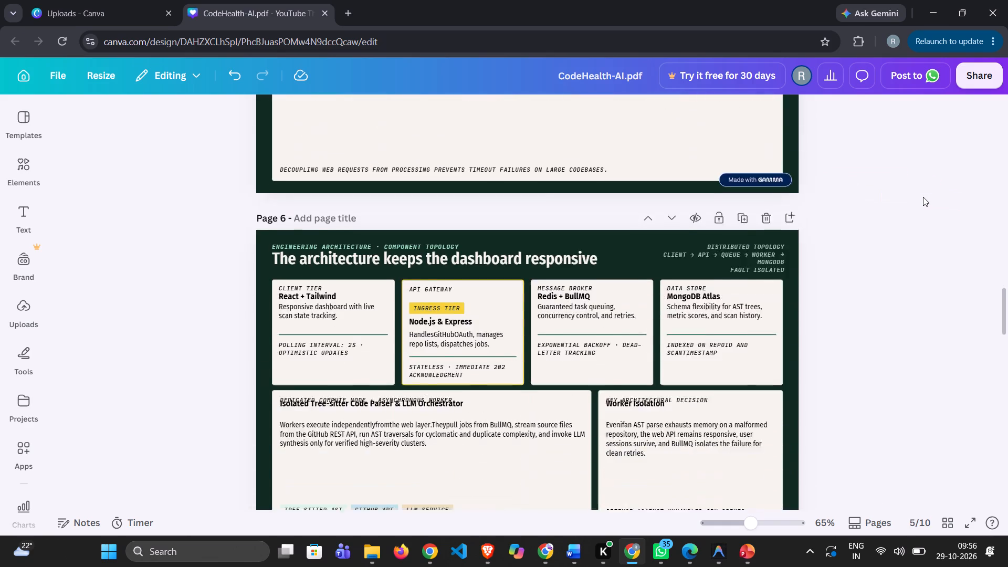
scroll(923, 197, "up", 3)
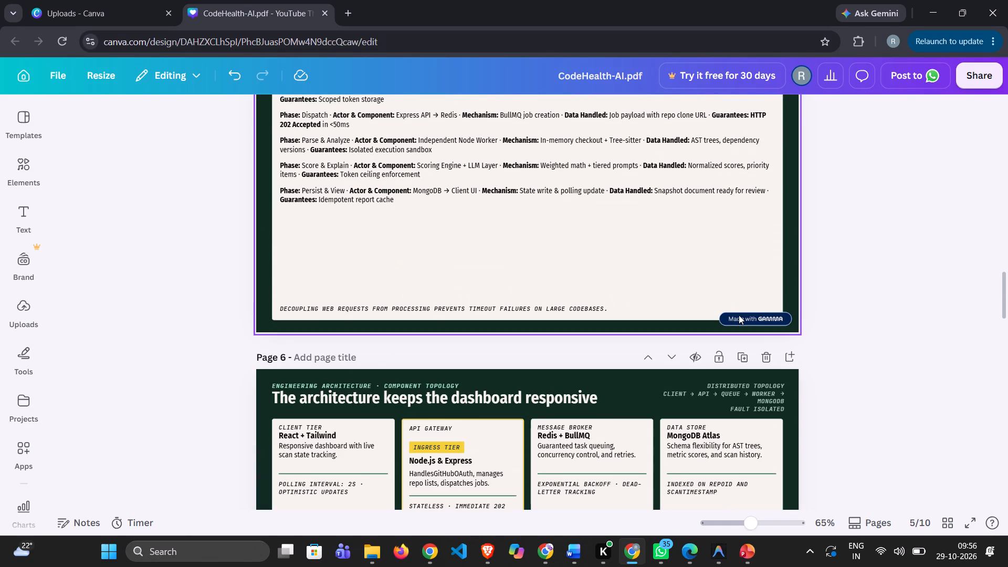
left_click_drag(739, 315, 926, 291)
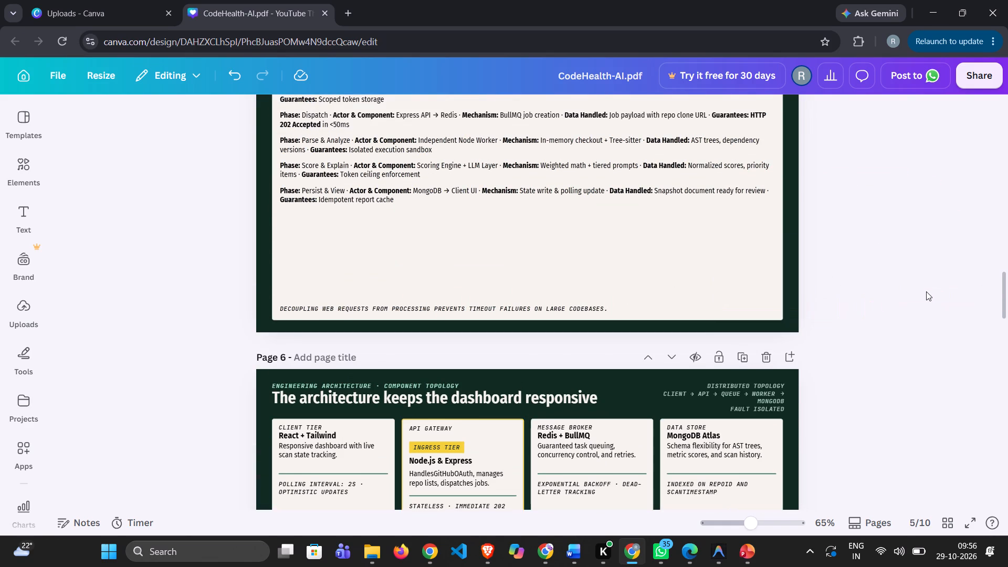
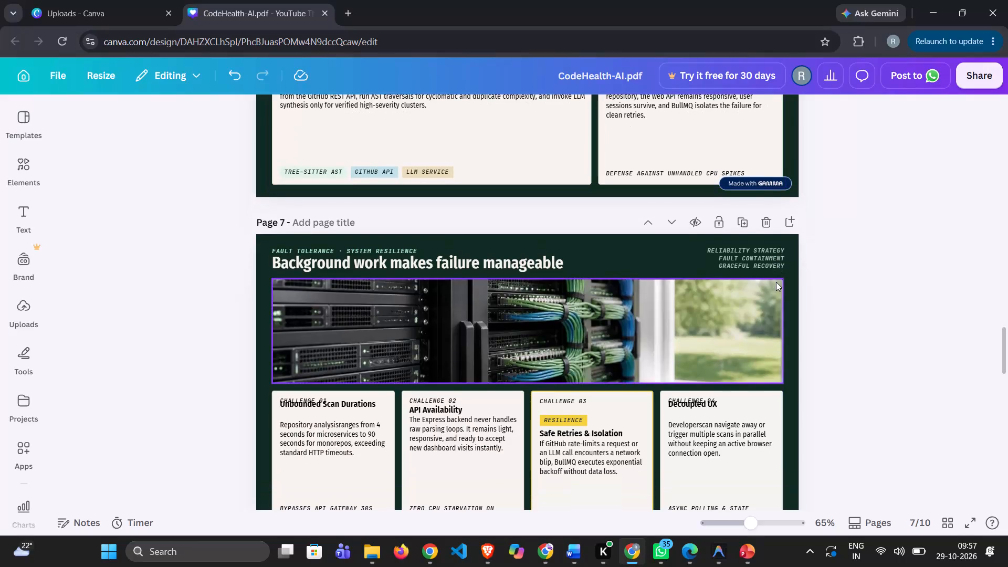
Move the "Made with Gamma" badges on pages 6, 7, 8 and 9 completely off their pages.
left_click_drag(749, 181, 963, 152)
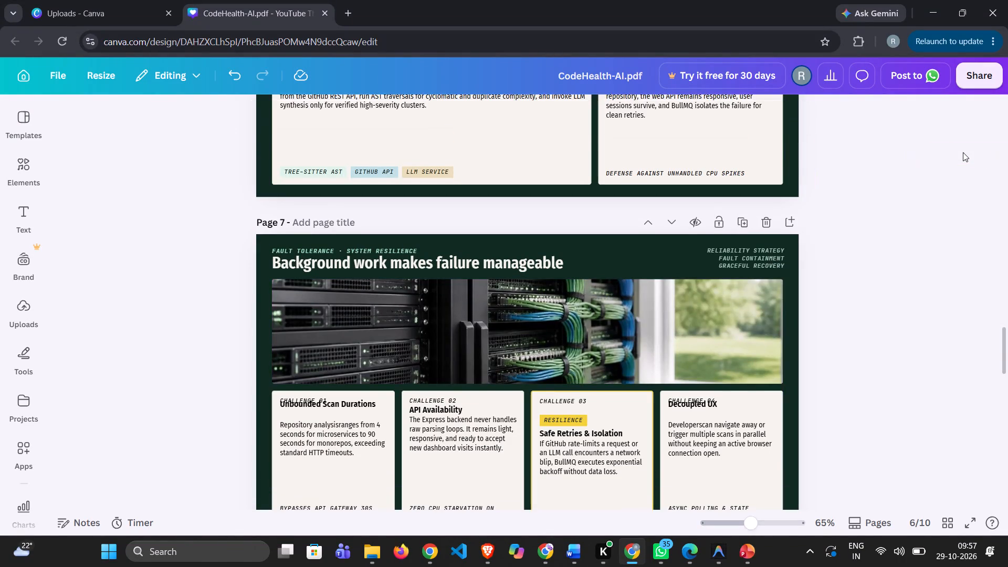
scroll(963, 152, "down", 5)
left_click_drag(740, 182, 960, 201)
scroll(772, 280, "down", 3)
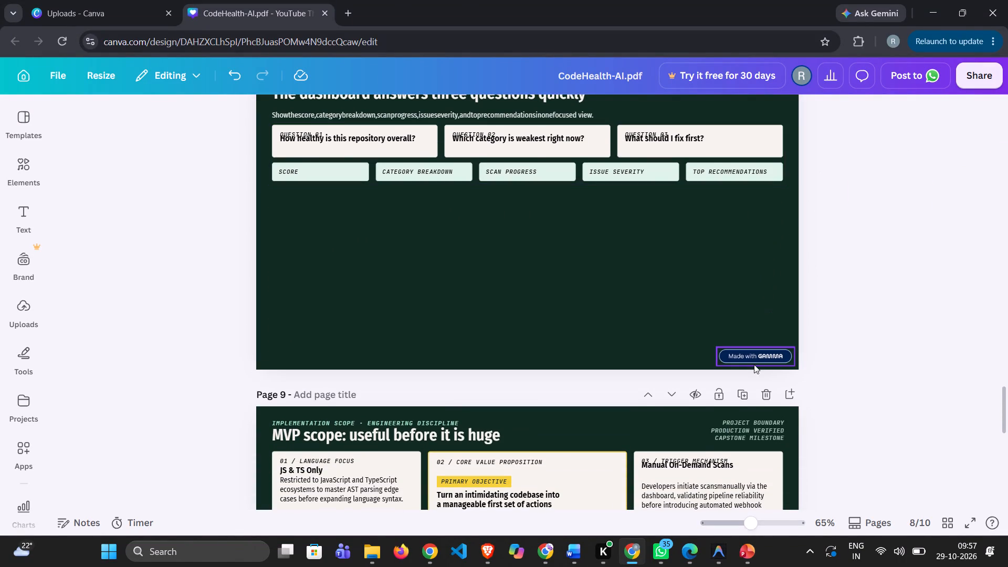
left_click_drag(753, 357, 996, 324)
scroll(996, 324, "down", 7)
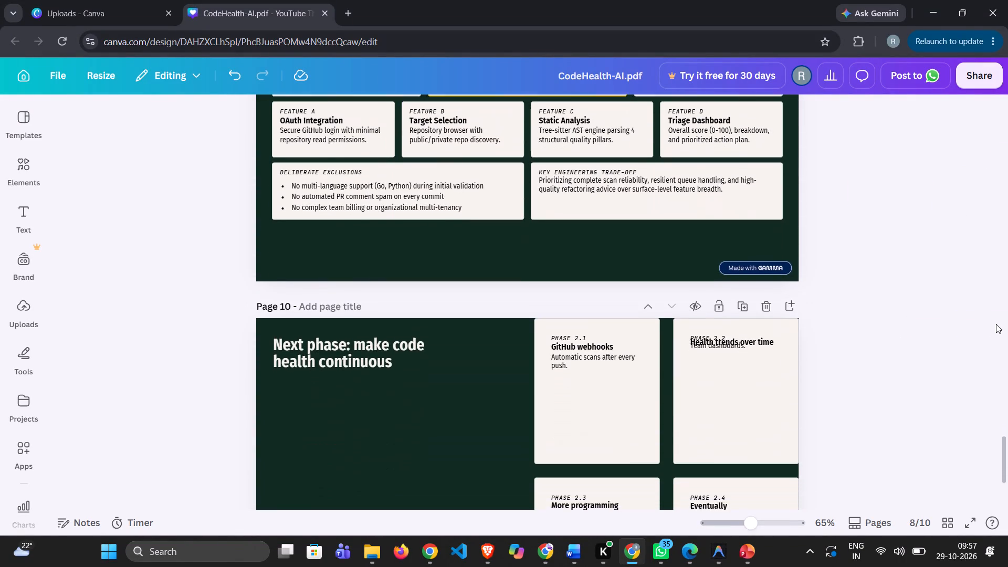
left_click_drag(742, 271, 901, 275)
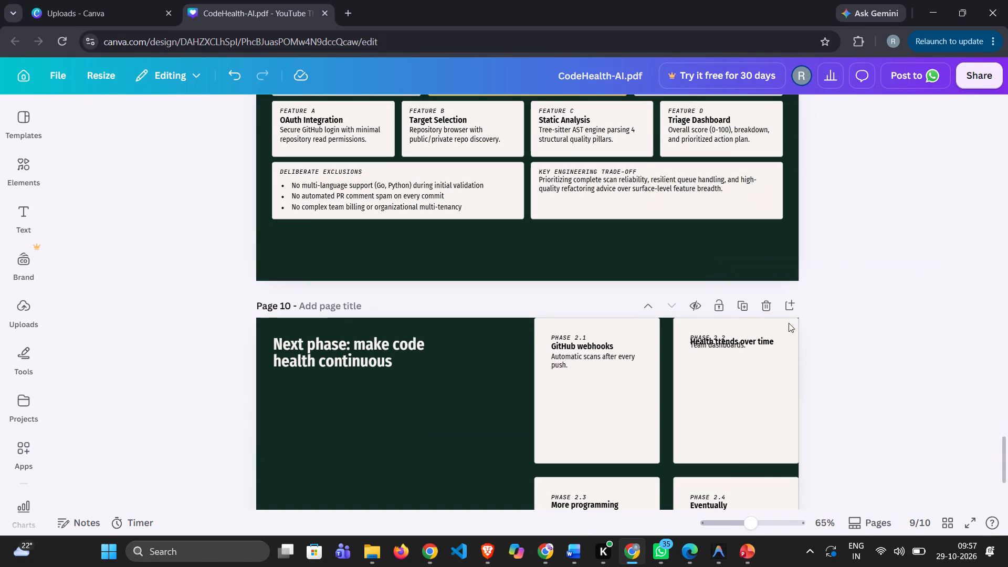
Shift the Phase 2.2 text block on page 10 slightly up and left within its card.
left_click(753, 341)
left_click_drag(753, 341, 744, 332)
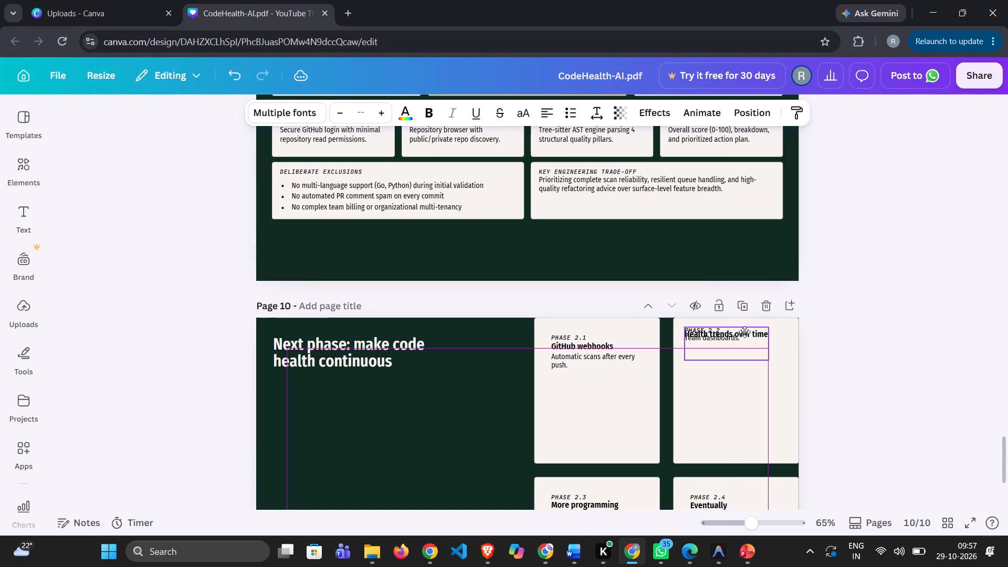
left_click_drag(744, 332, 744, 336)
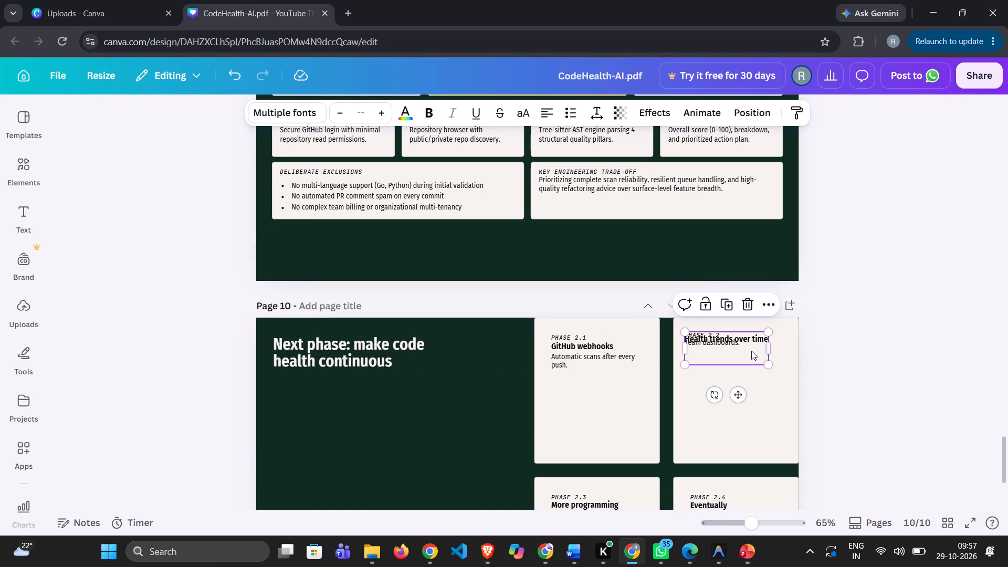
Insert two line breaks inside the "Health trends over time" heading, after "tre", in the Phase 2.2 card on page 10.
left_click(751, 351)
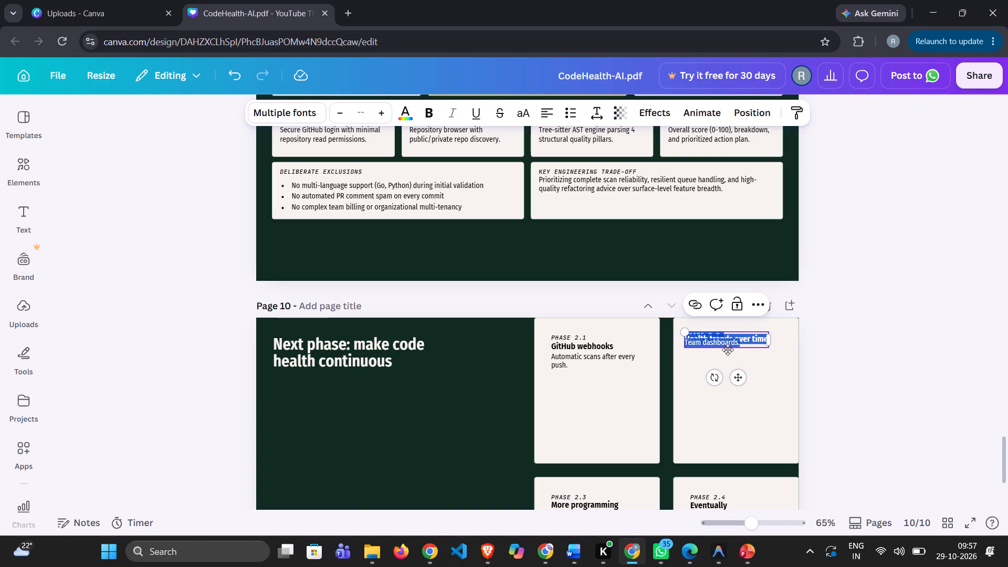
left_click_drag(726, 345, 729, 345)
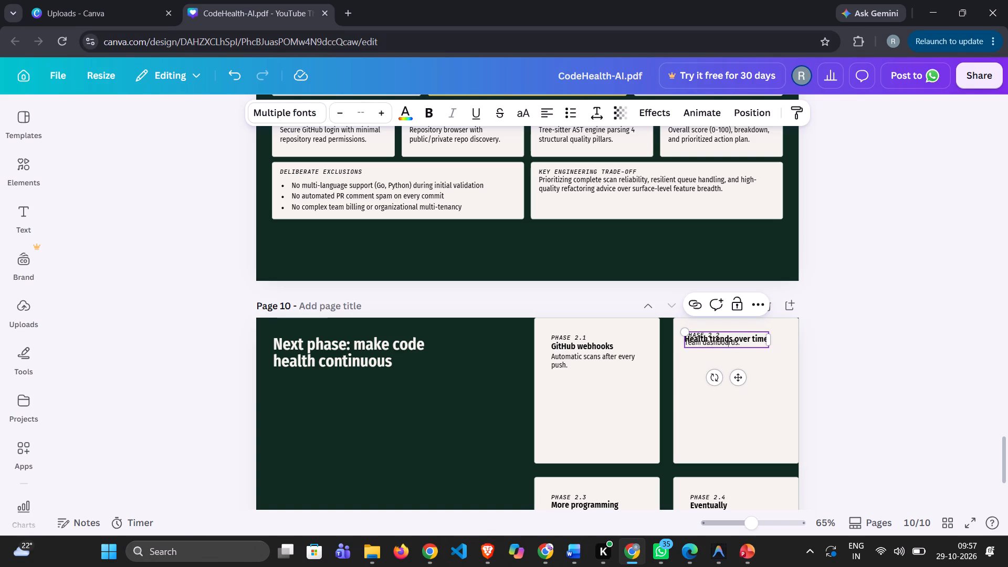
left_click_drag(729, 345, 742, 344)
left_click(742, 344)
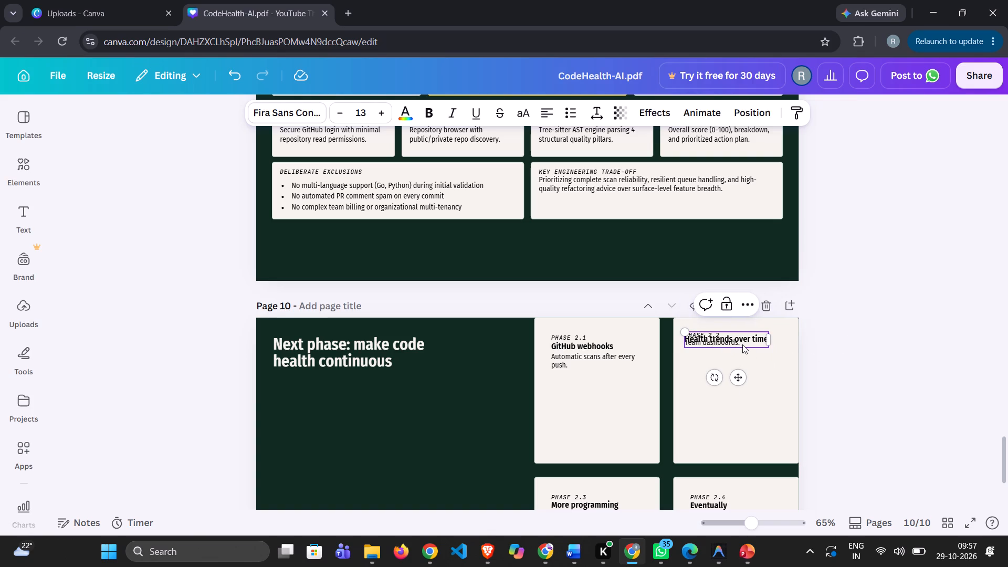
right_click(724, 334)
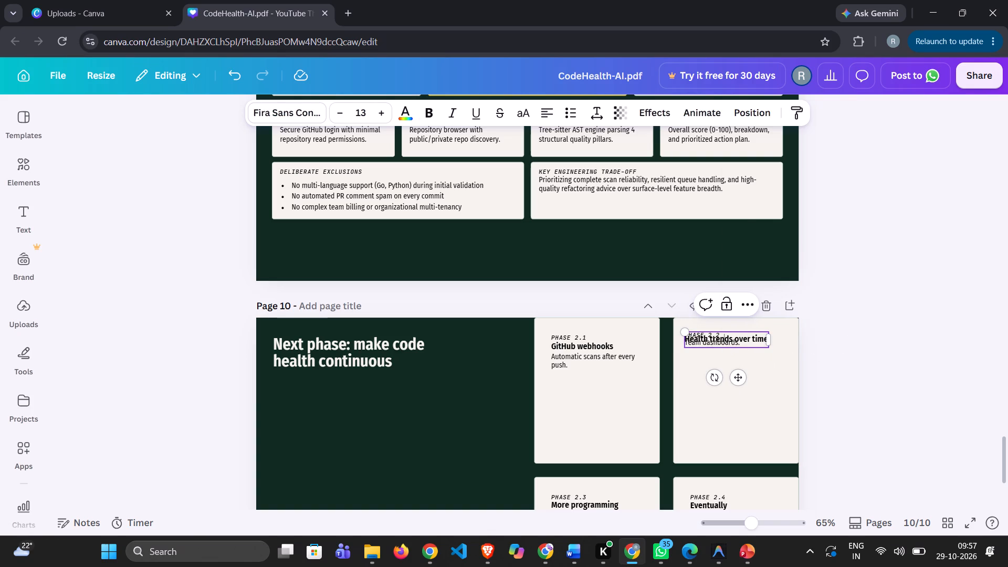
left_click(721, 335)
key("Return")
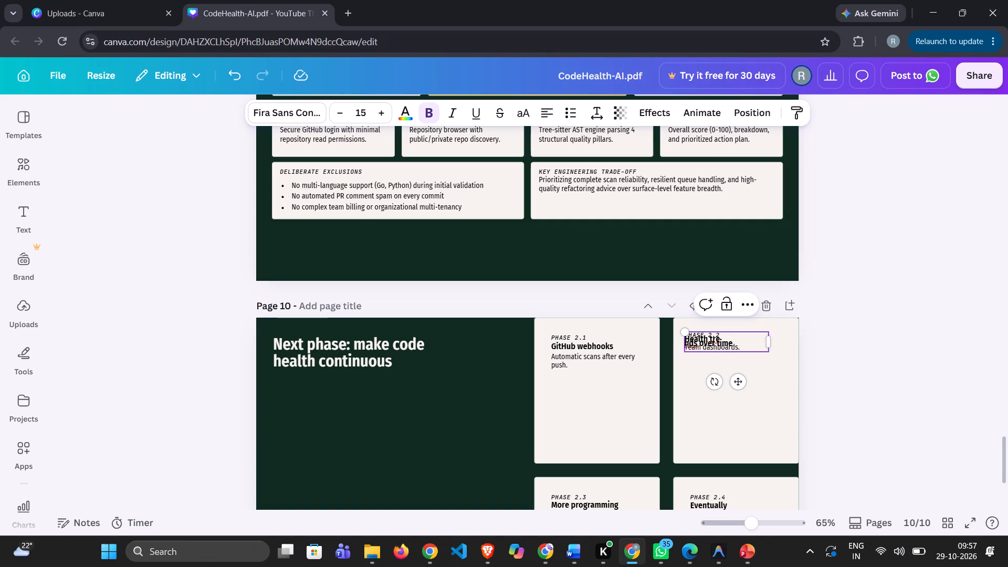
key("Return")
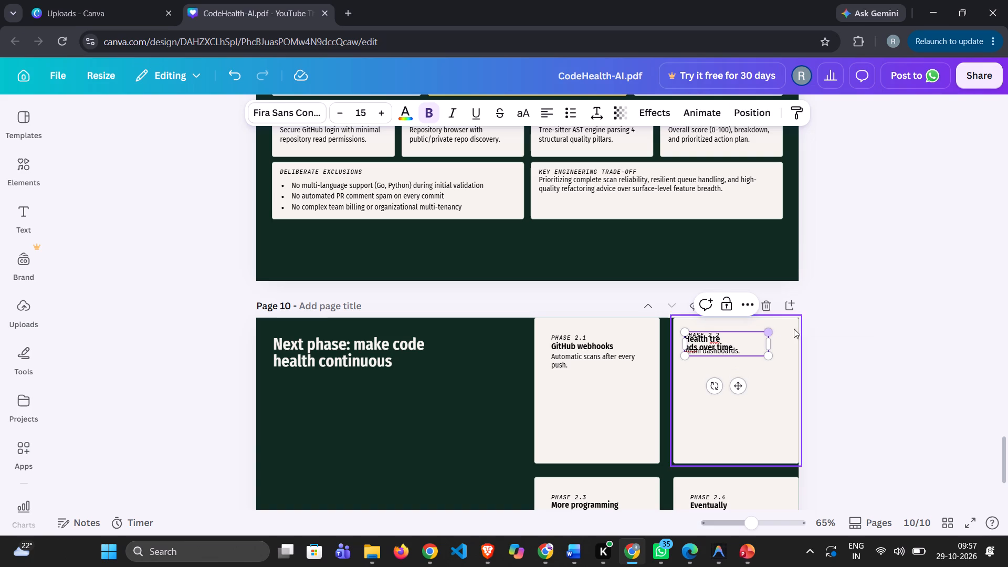
Add a line break after the "PHASE 2.2" label to separate it from the heading below it.
left_click(726, 344)
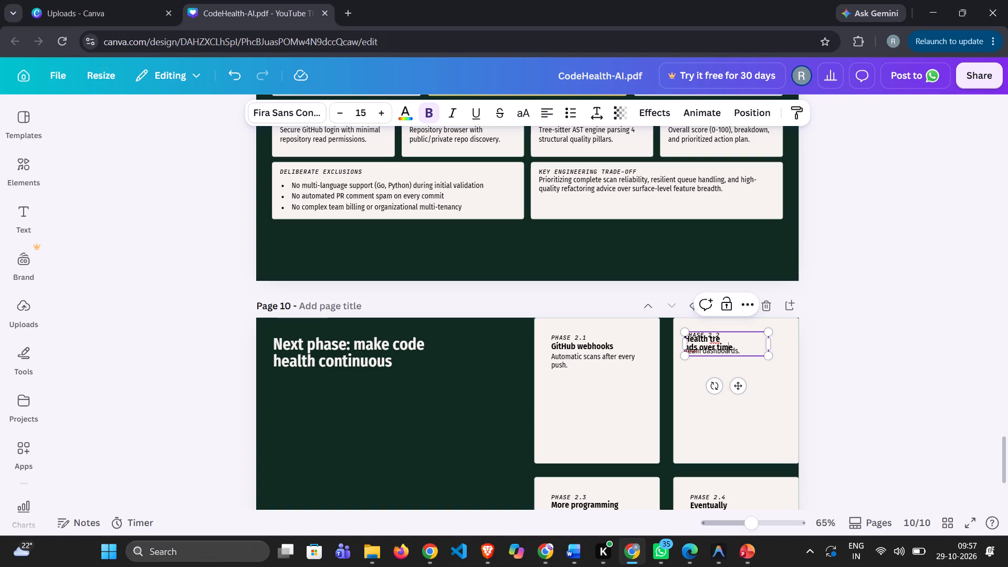
left_click(722, 335)
key("Return")
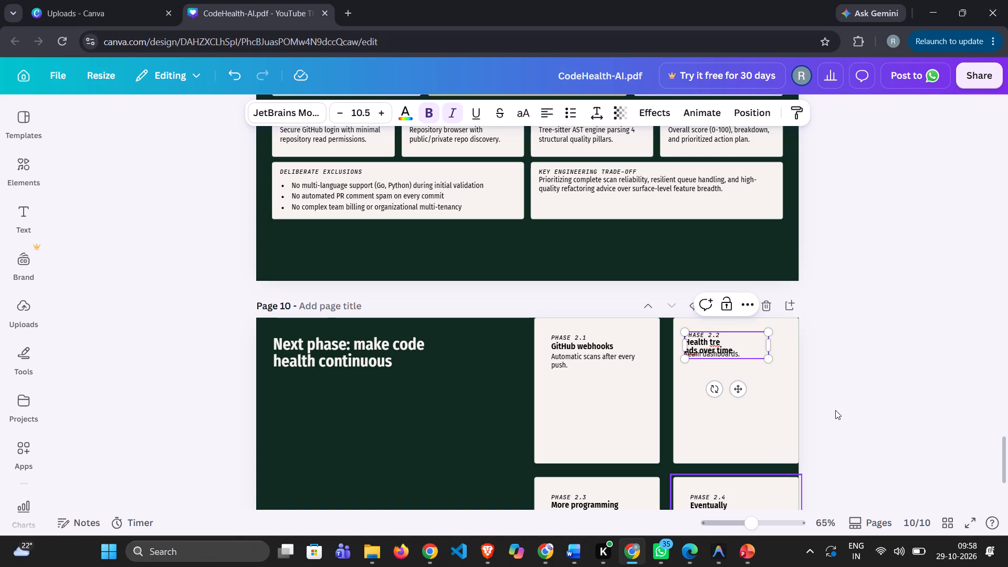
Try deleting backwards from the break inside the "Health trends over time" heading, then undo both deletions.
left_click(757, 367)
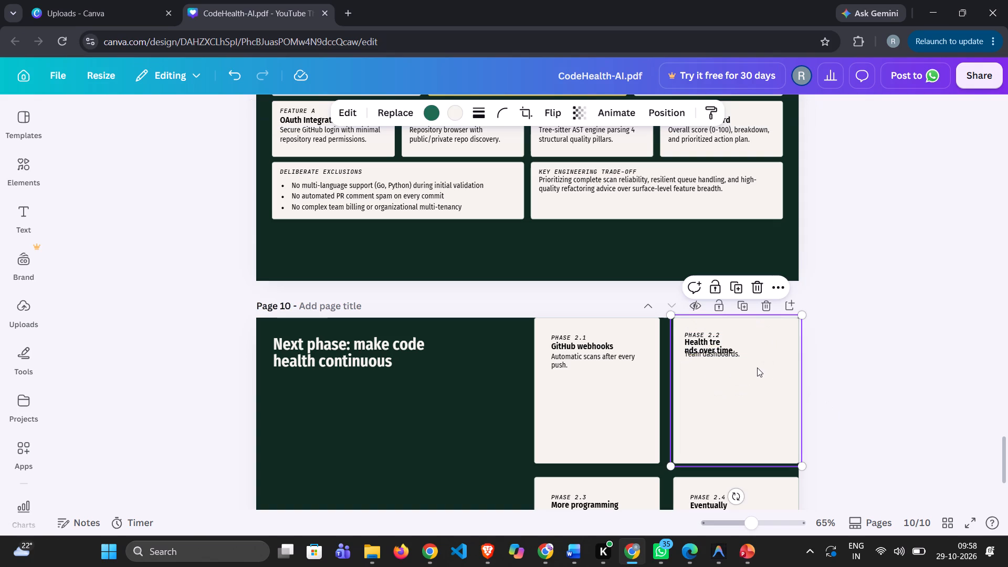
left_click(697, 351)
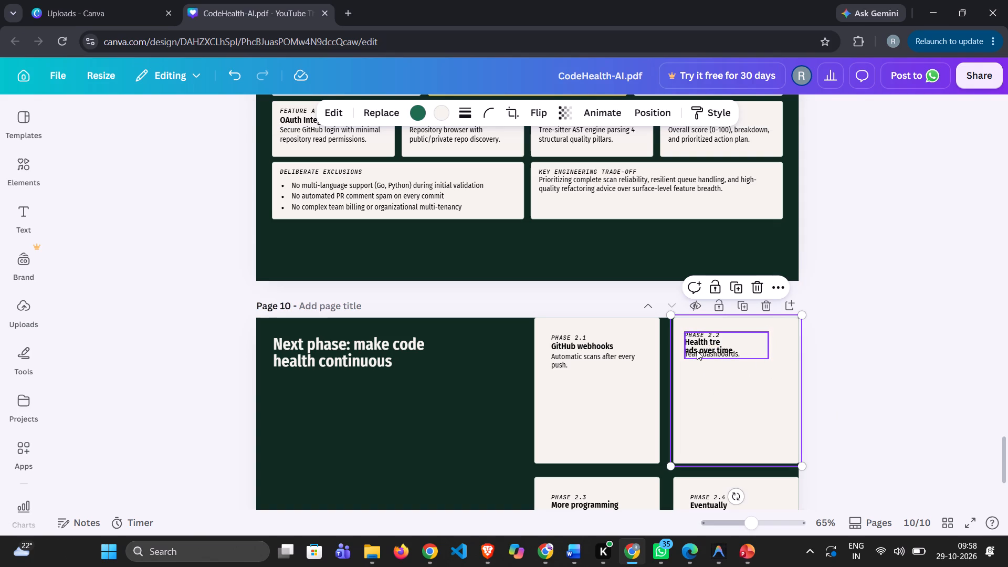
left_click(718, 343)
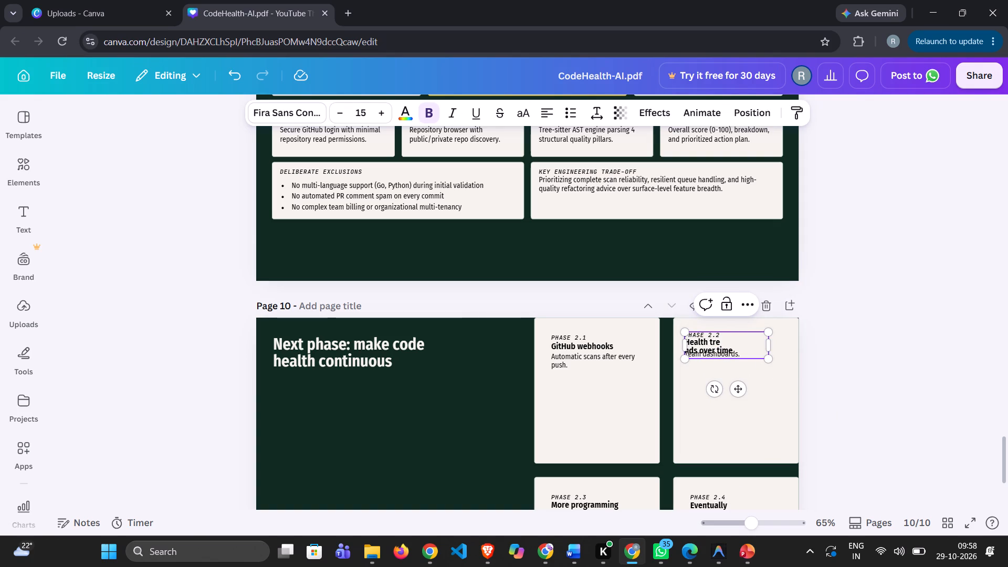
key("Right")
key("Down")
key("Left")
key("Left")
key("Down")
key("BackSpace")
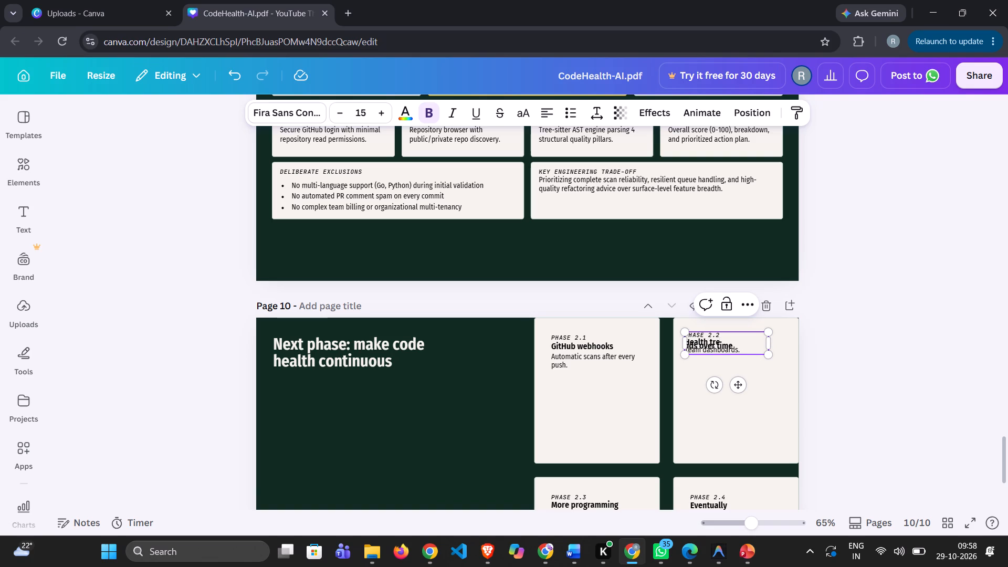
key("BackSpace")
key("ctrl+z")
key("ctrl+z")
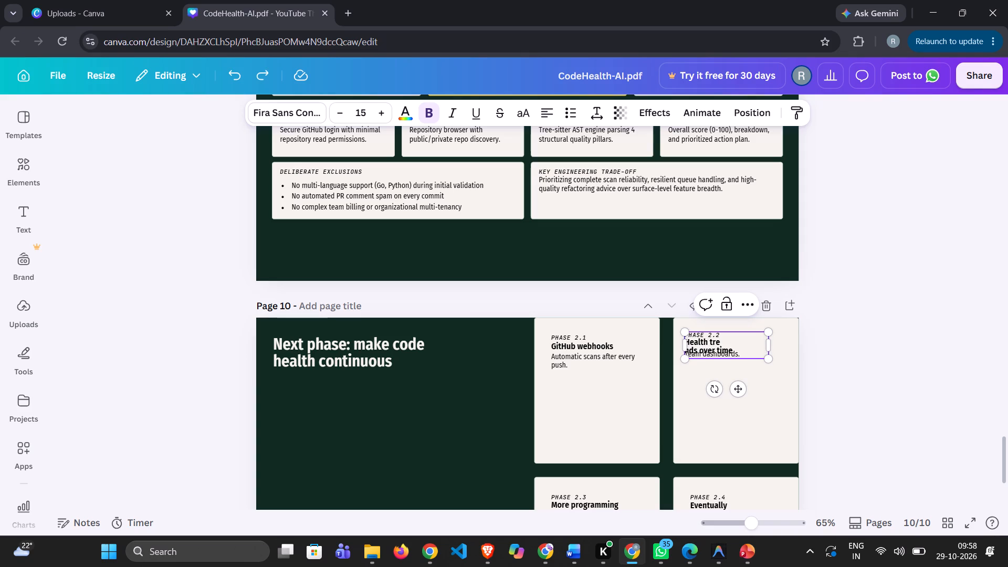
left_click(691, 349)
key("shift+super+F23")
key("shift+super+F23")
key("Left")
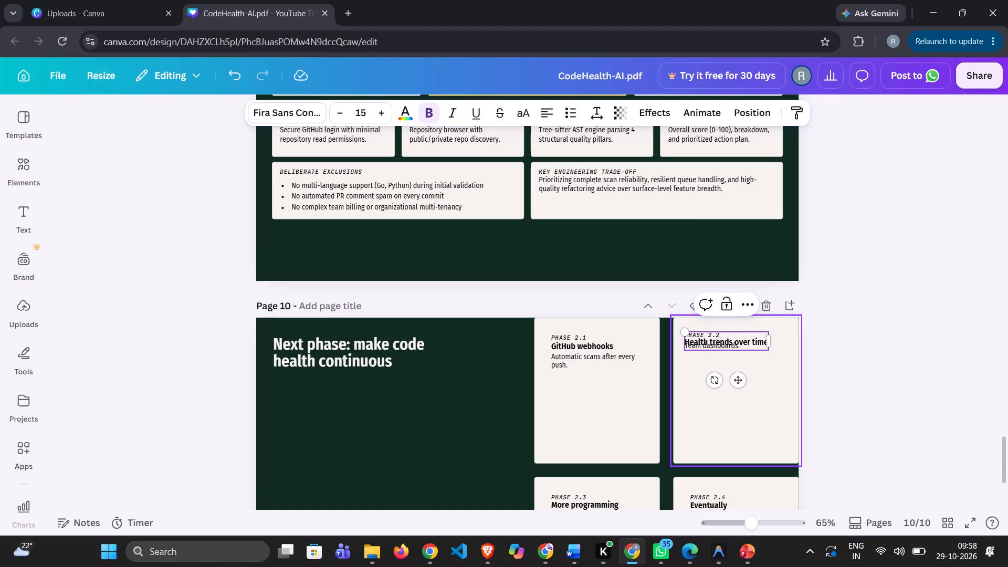
Insert two line breaks between the "Health trends over time" heading and "Team dashboards." in the Phase 2.2 card.
left_click(755, 340)
key("Right")
key("Right")
key("Right")
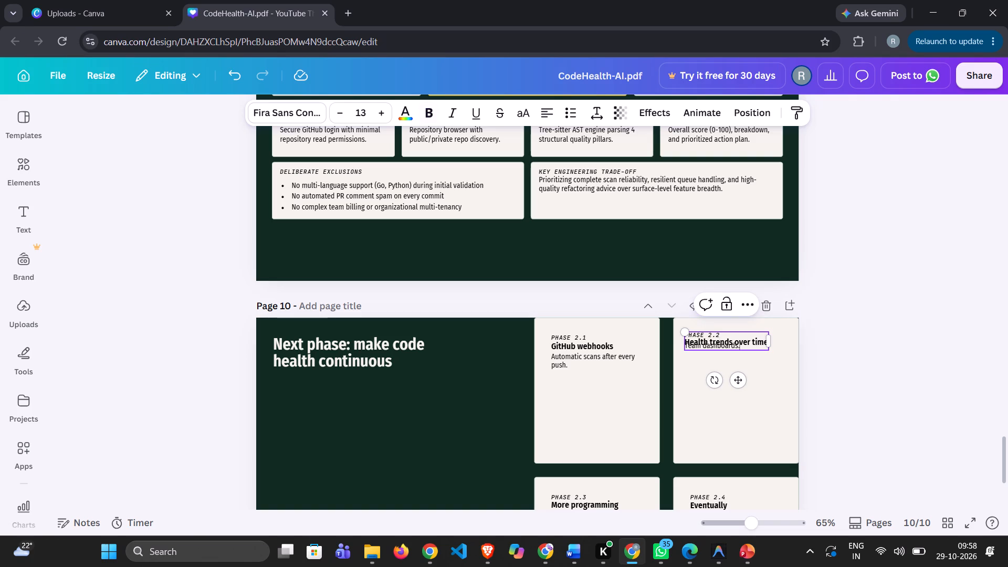
key("Left")
key("Left")
key("Left")
key("Left")
key("Left")
key("Left")
key("Left")
key("Left")
key("Left")
key("Left")
key("Left")
key("Left")
key("Left")
key("Left")
key("Left")
key("Left")
key("Return")
key("Return")
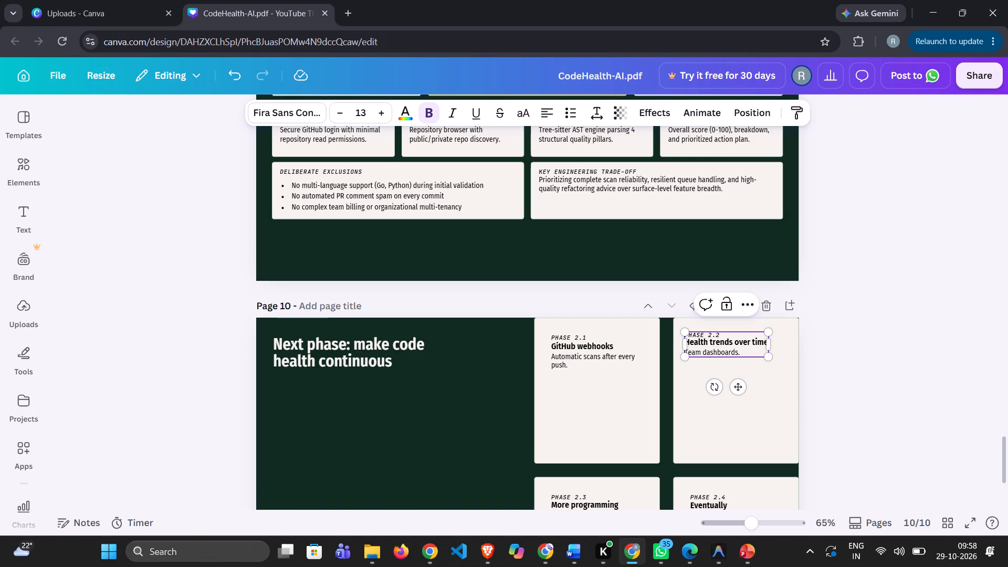
left_click(923, 345)
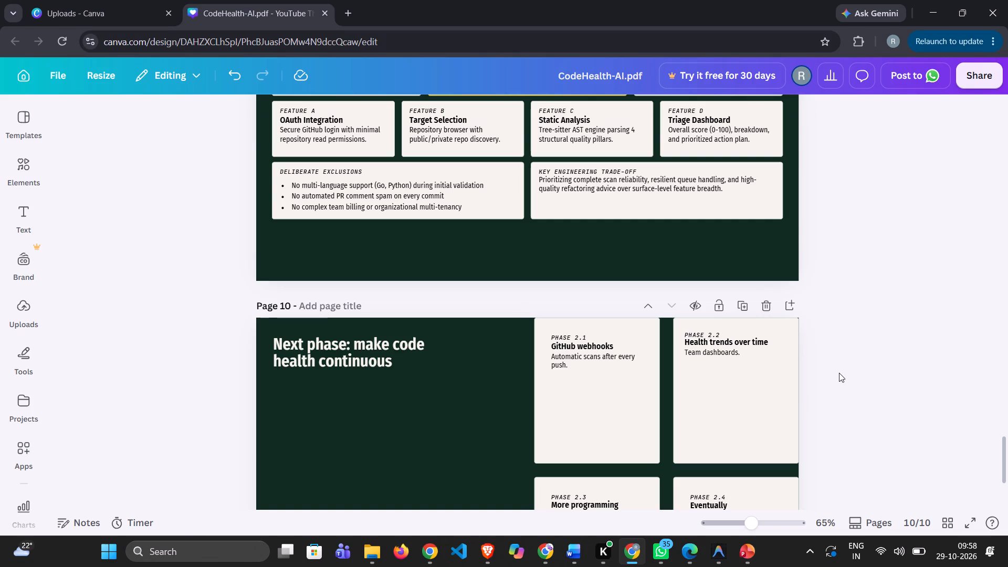
Move the "Made with Gamma" badge on page 10 completely off the page.
scroll(836, 374, "down", 2)
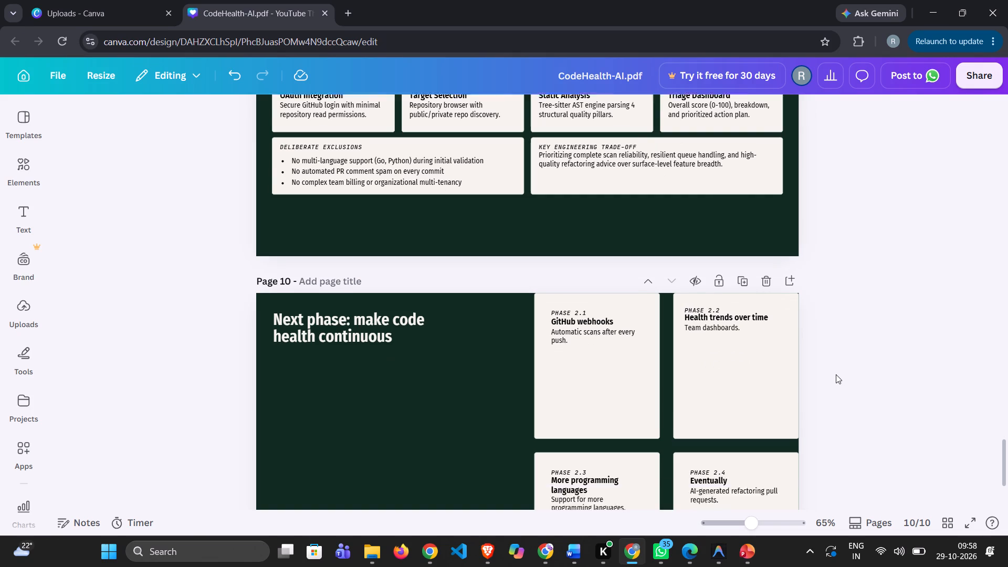
scroll(836, 374, "down", 6)
left_click_drag(758, 443, 906, 396)
Insert a line break between the "03 / Trigger Mechanism" label and the "Manual On-Demand Scans" heading on page 9.
scroll(906, 396, "up", 4)
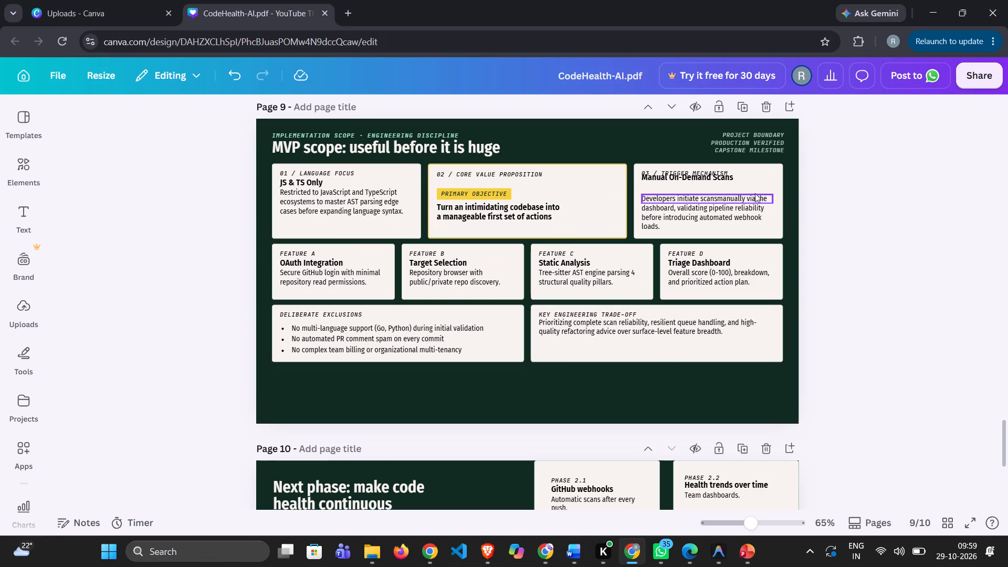
left_click(728, 172)
left_click(728, 177)
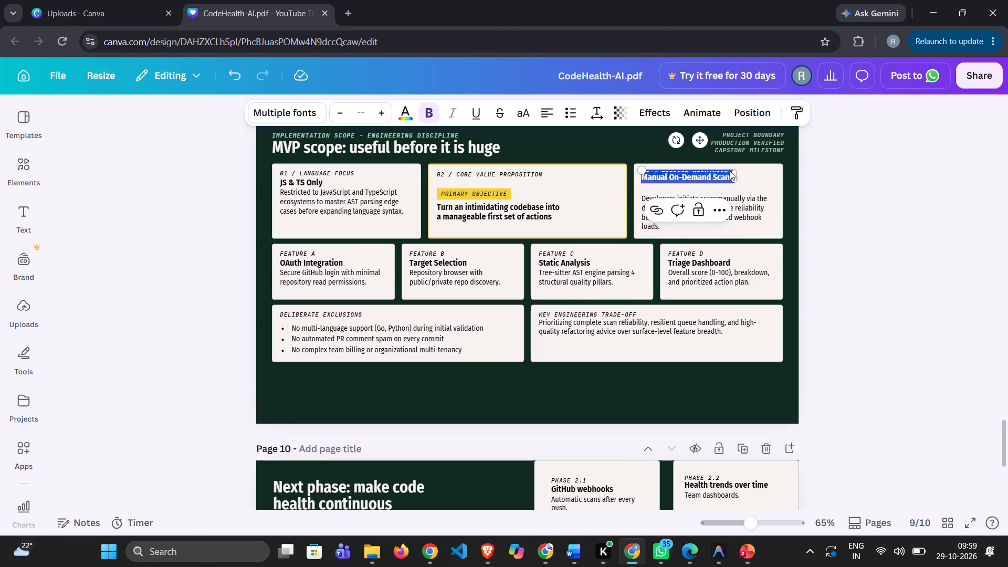
left_click(729, 171)
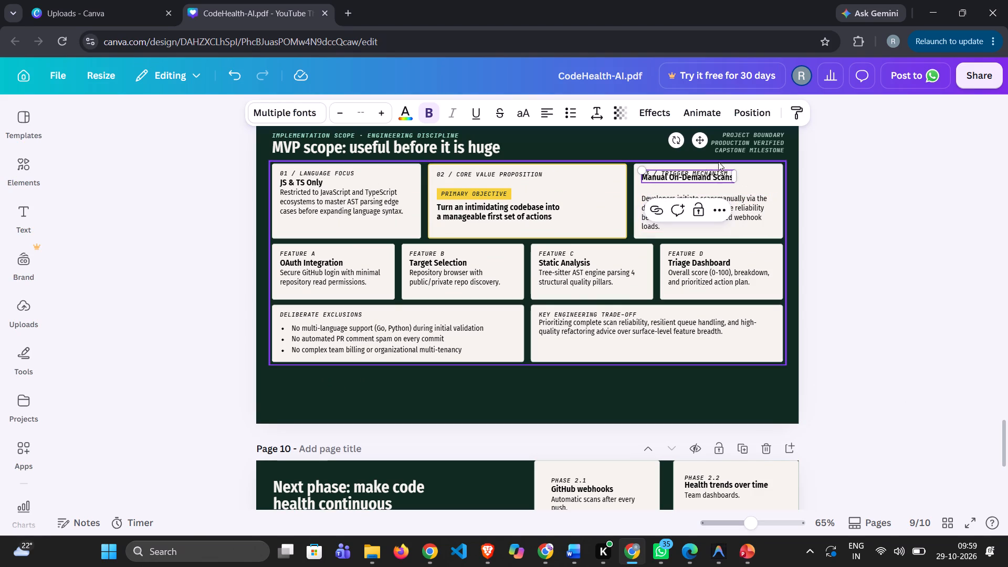
left_click(722, 176)
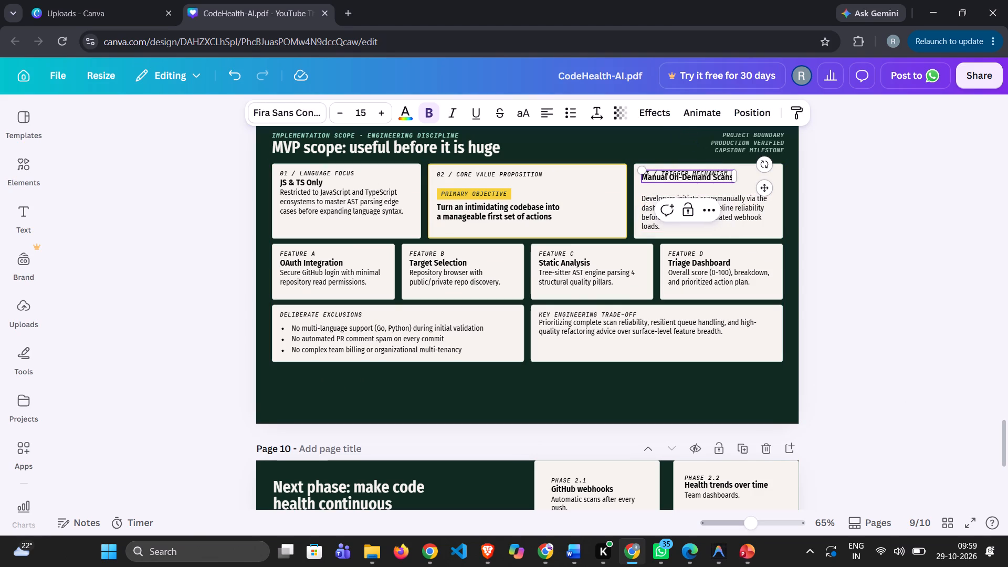
key("Up")
key("Right")
key("Right")
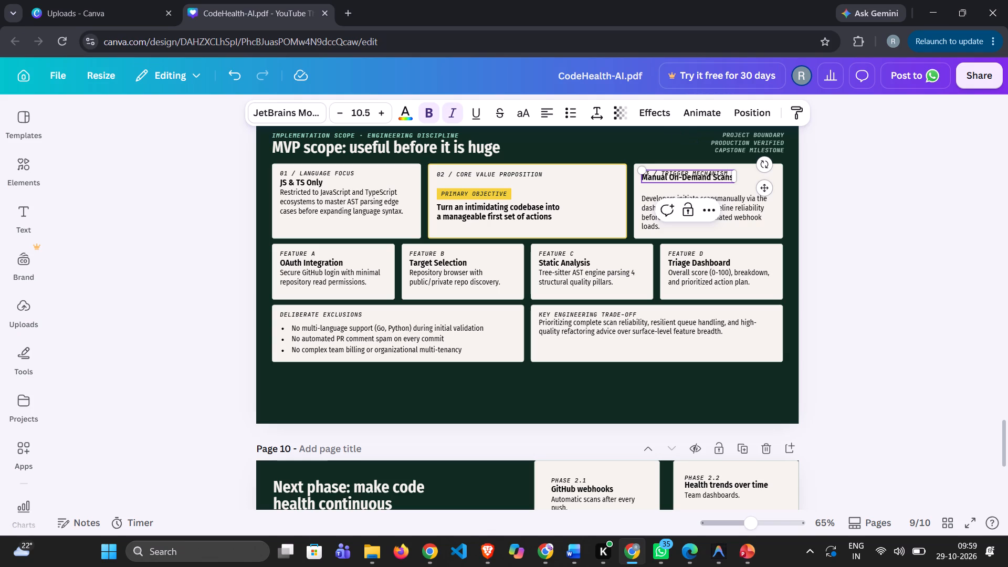
key("Left")
key("Left")
key("Left")
key("Left")
key("Left")
key("Left")
key("Left")
key("Left")
key("Left")
key("Left")
key("Left")
key("Left")
key("Left")
key("Left")
key("Left")
key("Left")
key("Left")
key("Left")
key("Down")
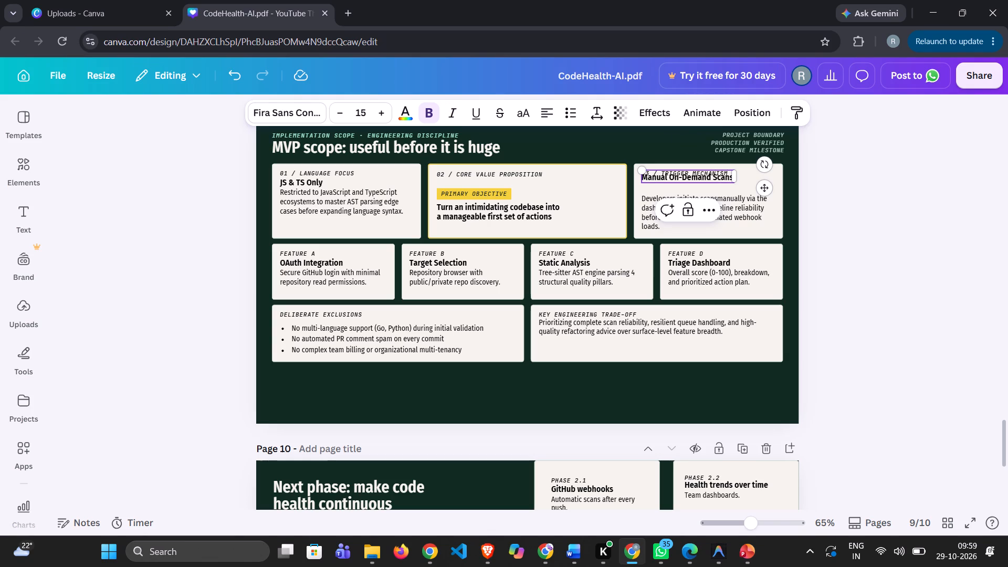
key("Left")
key("Left")
key("Left")
key("Return")
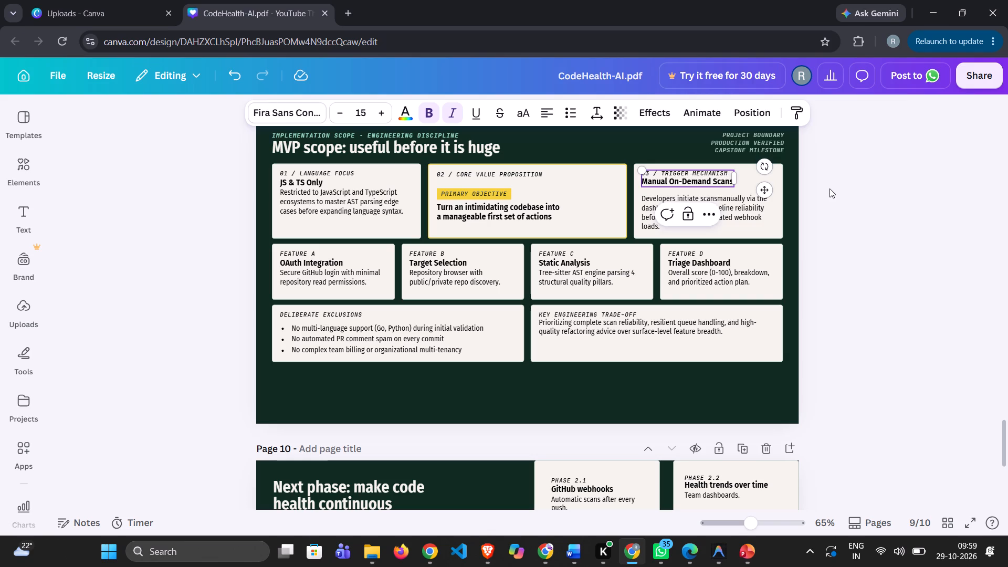
Insert a line break between the "Challenge 04" label and the "Decoupled UX" heading on page 7.
scroll(594, 267, "left", 1)
scroll(594, 267, "up", 6)
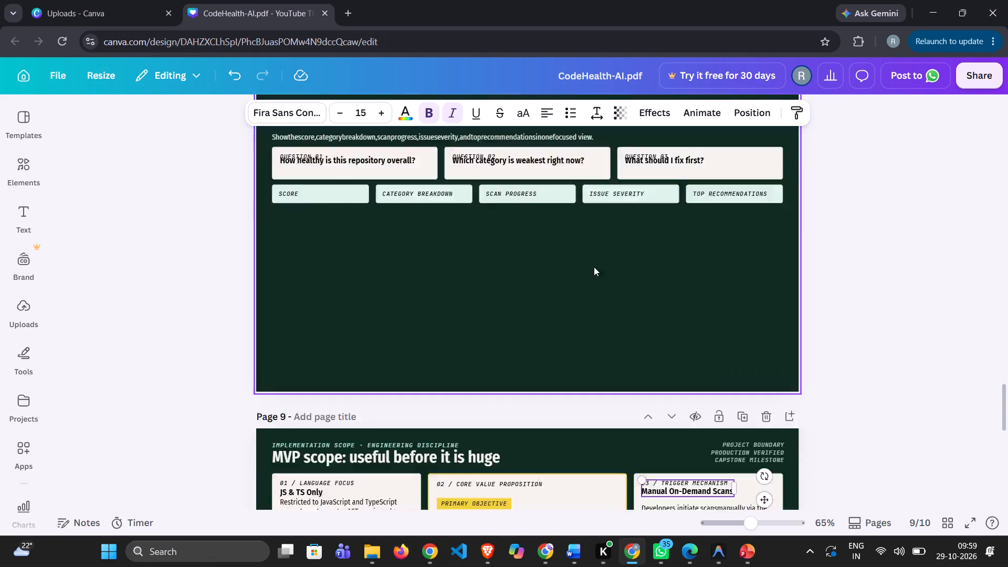
scroll(594, 267, "up", 1)
scroll(594, 267, "down", 1)
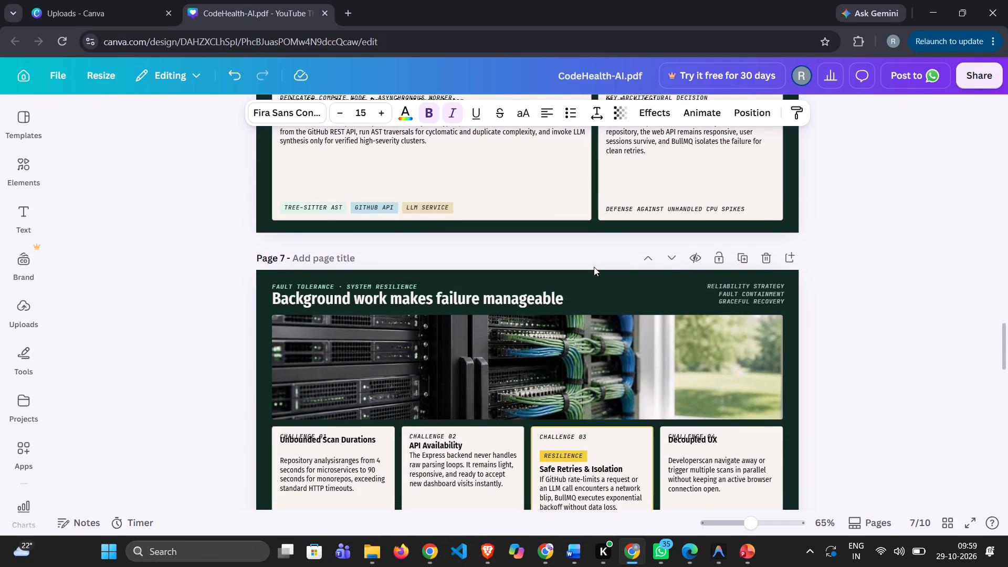
left_click(701, 437)
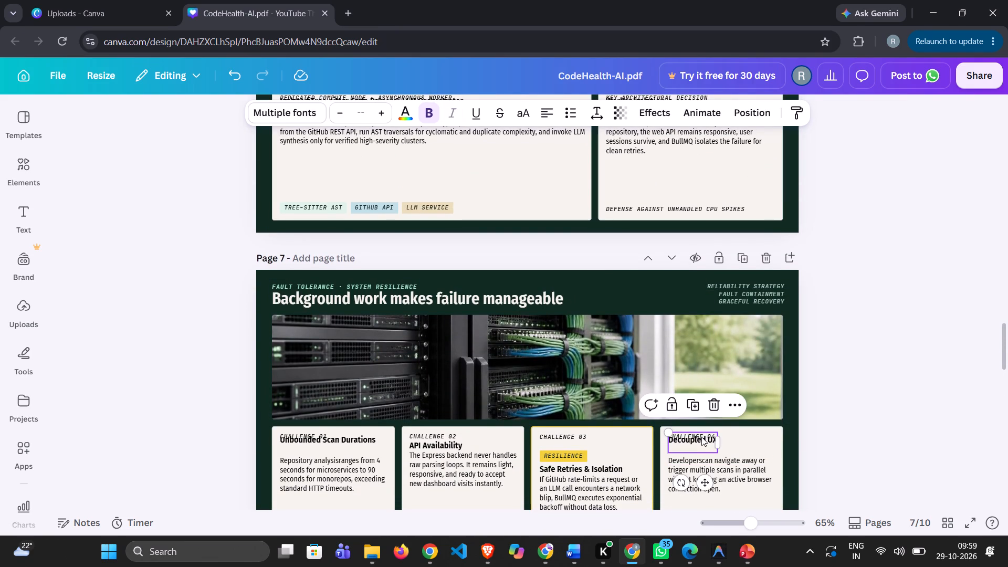
left_click(701, 437)
left_click(701, 437)
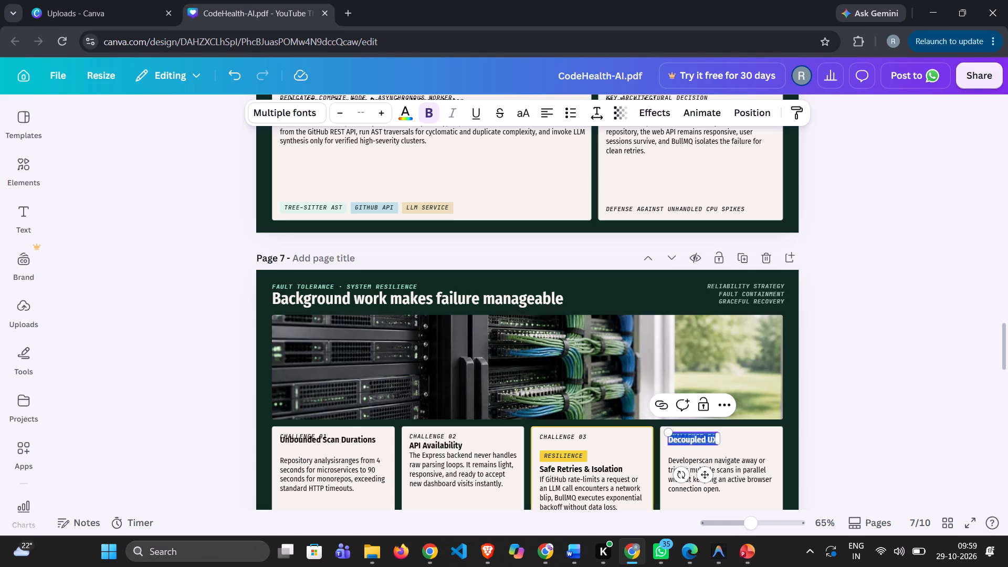
key("Left")
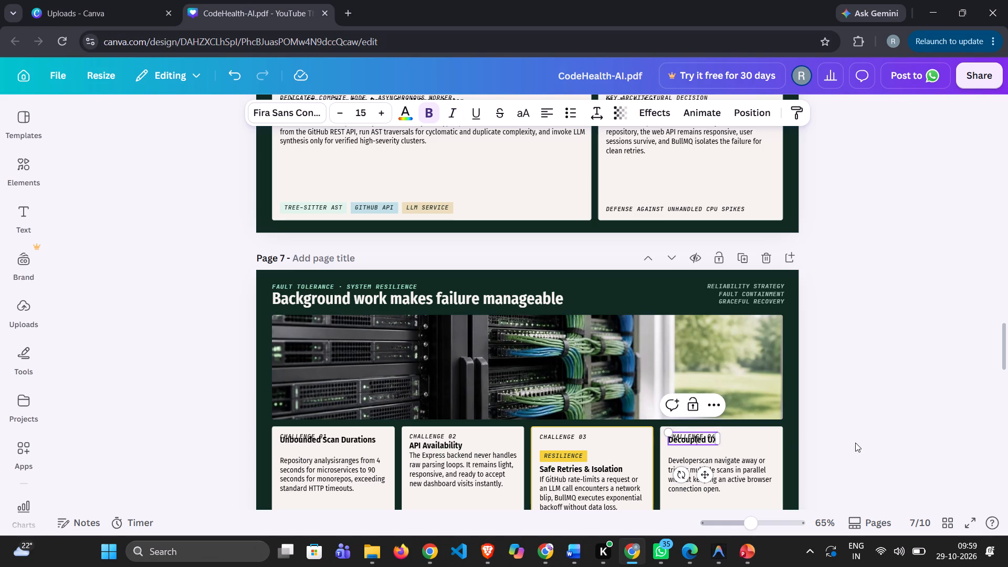
key("Left")
key("Left")
key("Left")
key("Left")
key("Left")
key("Left")
key("Left")
key("Return")
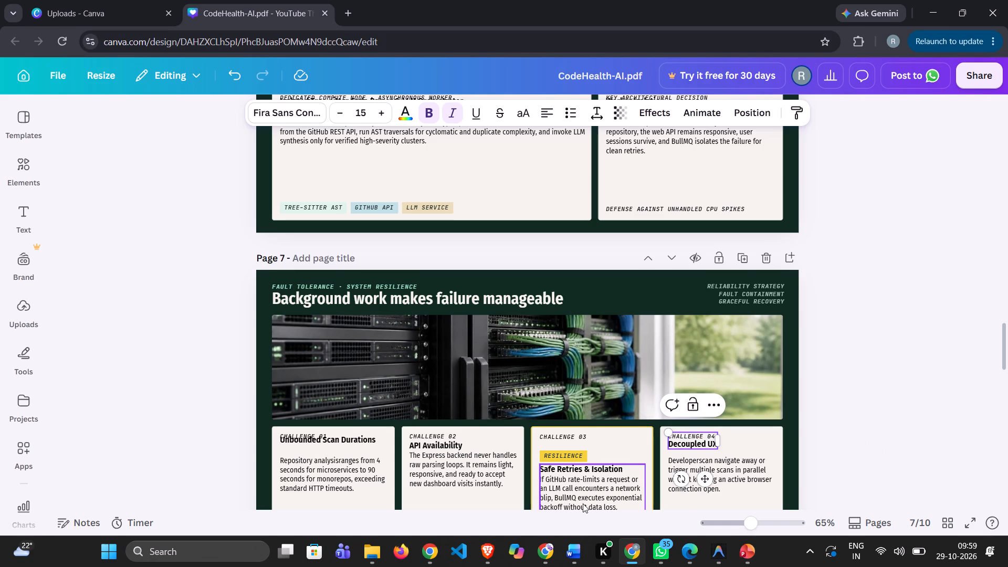
Insert a line break between the "Challenge 01" label and the "Unbounded Scan Durations" heading on page 7.
left_click(317, 439)
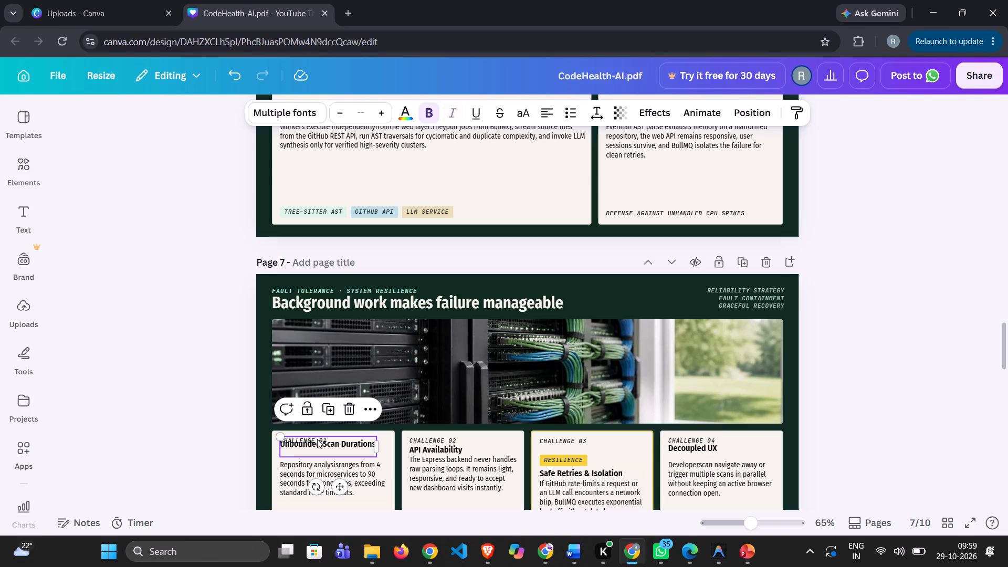
left_click(325, 439)
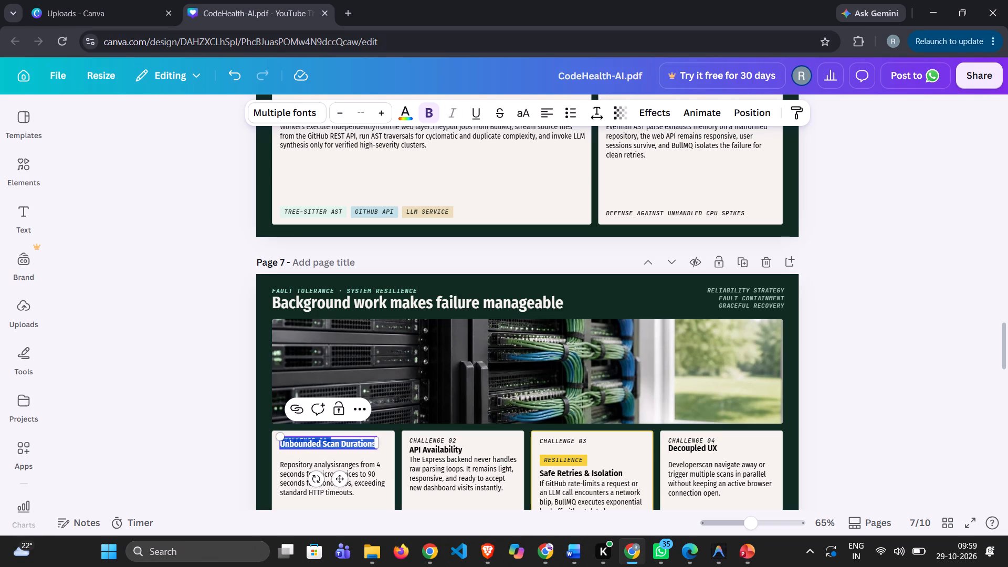
left_click(334, 446)
left_click(334, 446)
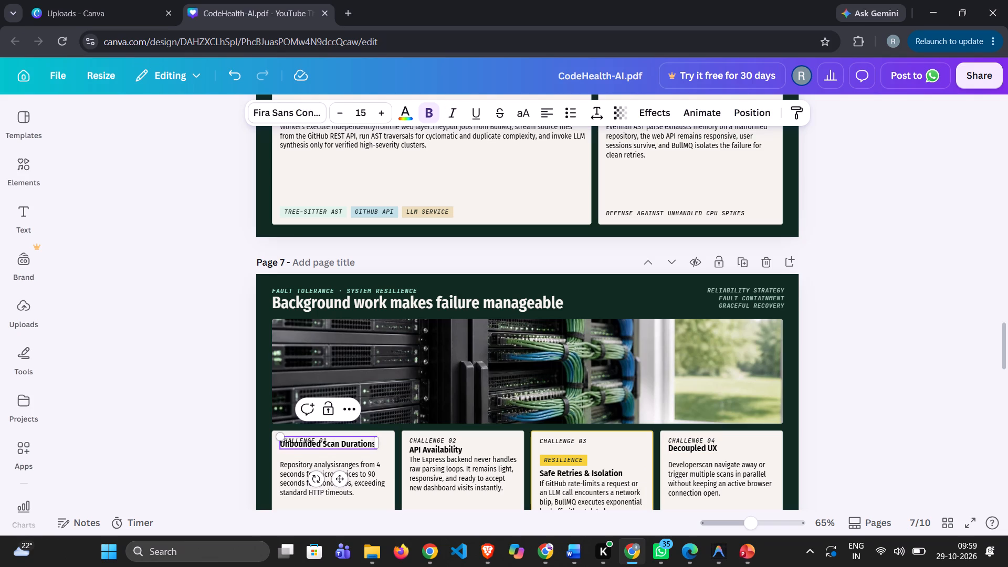
key("Left")
key("Left")
key("Left")
key("Left")
key("Left")
key("Left")
key("Left")
key("Left")
key("Left")
key("Left")
key("Left")
key("Left")
key("Left")
key("Return")
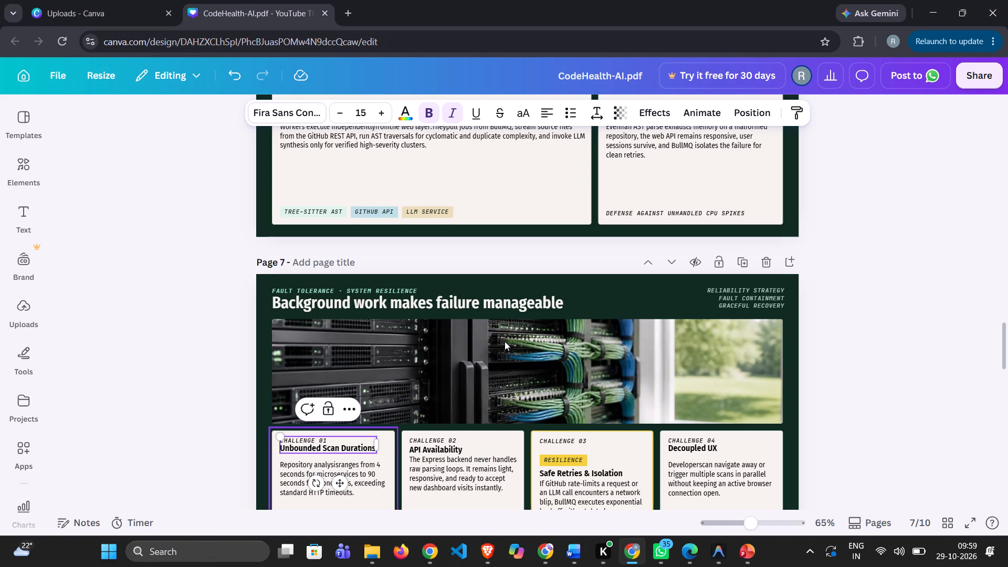
Move the "Isolated Tree-sitter Code Parser & LLM Orchestrator" heading on page 6 below its overlapping label with a line break.
scroll(505, 341, "up", 3)
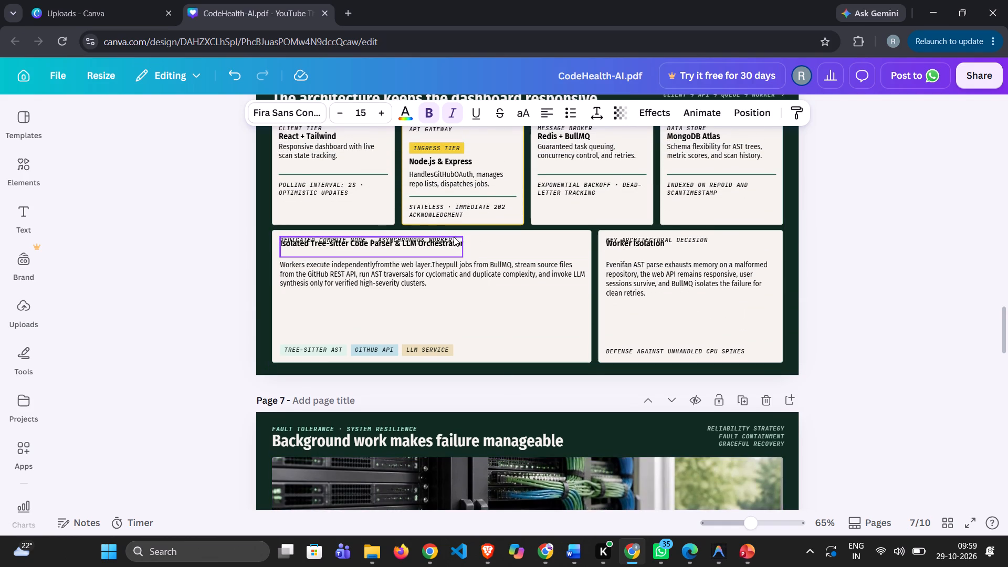
left_click(453, 237)
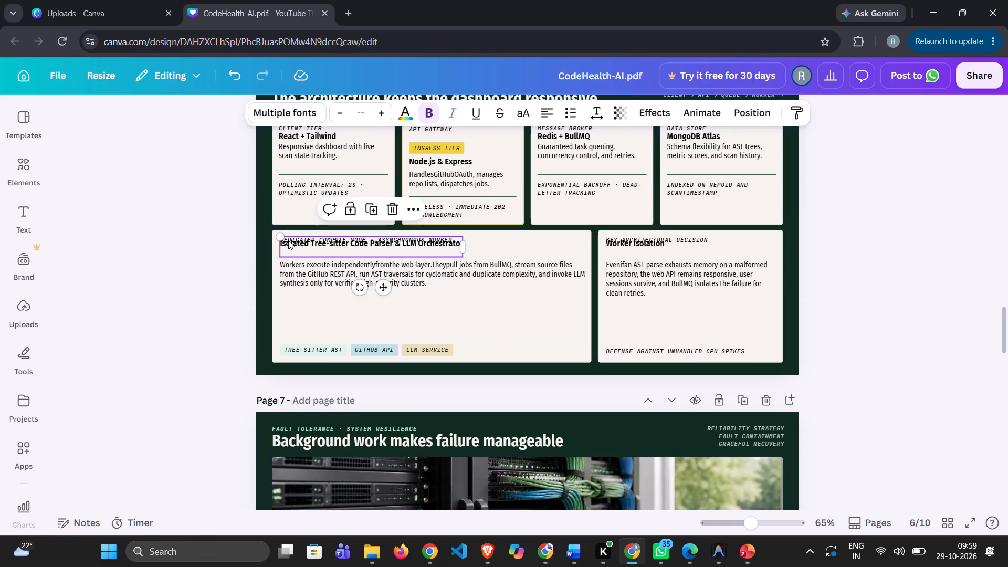
left_click(289, 240)
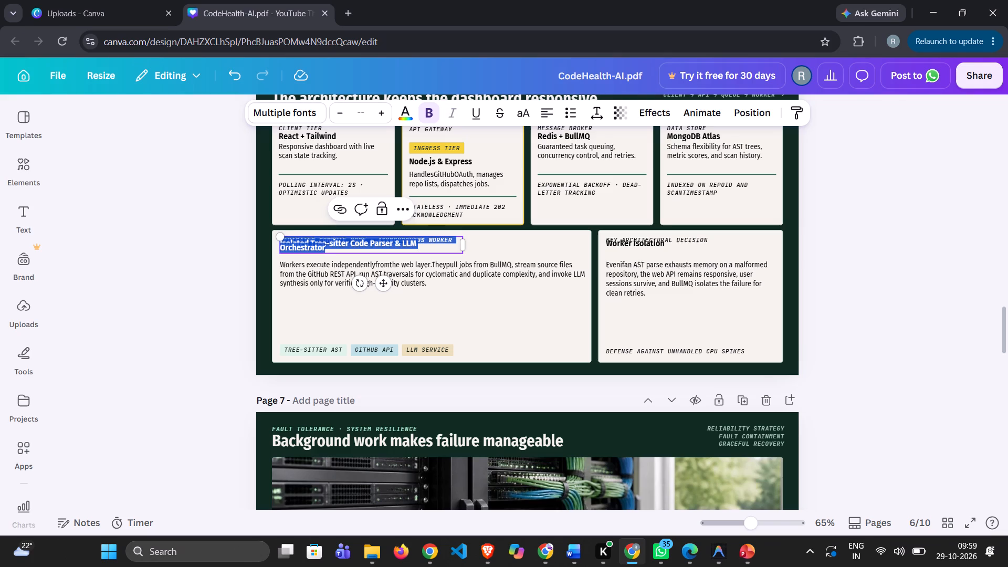
left_click(353, 243)
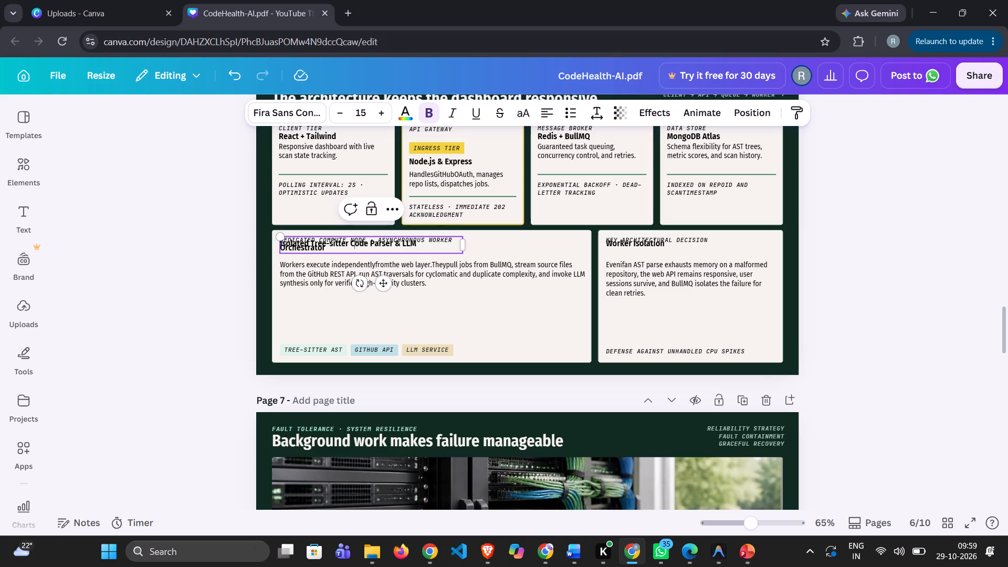
key("Left")
key("Left")
key("Left")
key("Left")
key("Left")
key("Left")
key("Left")
key("Left")
key("Left")
key("Left")
key("Left")
key("Left")
key("Left")
key("Left")
key("Left")
key("Left")
key("Left")
key("Left")
key("Left")
key("Left")
key("Left")
key("Return")
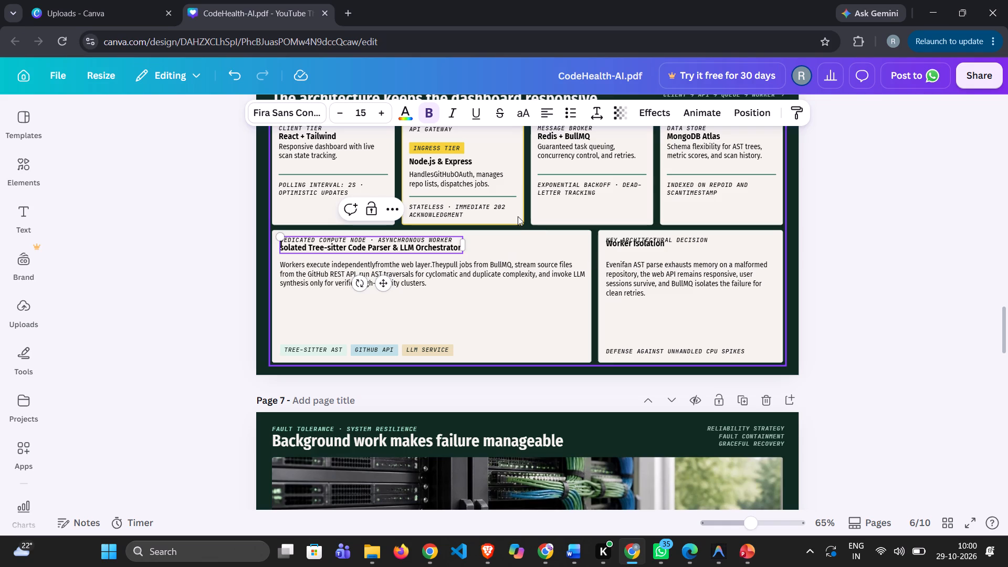
Add another line break above the "Isolated Tree-sitter Code Parser & LLM Orchestrator" heading in page 6's compute node card.
left_click(514, 240)
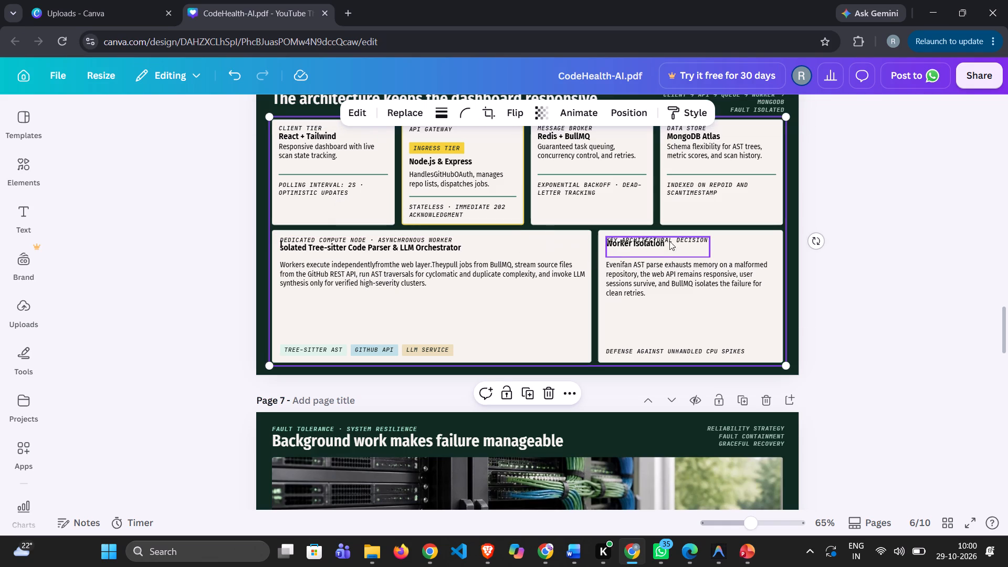
left_click(677, 236)
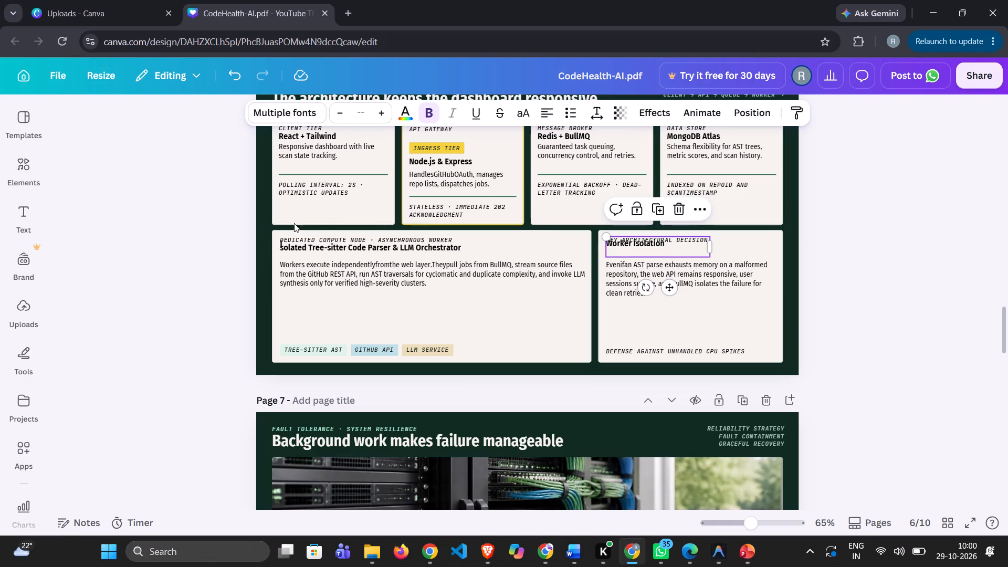
left_click(288, 245)
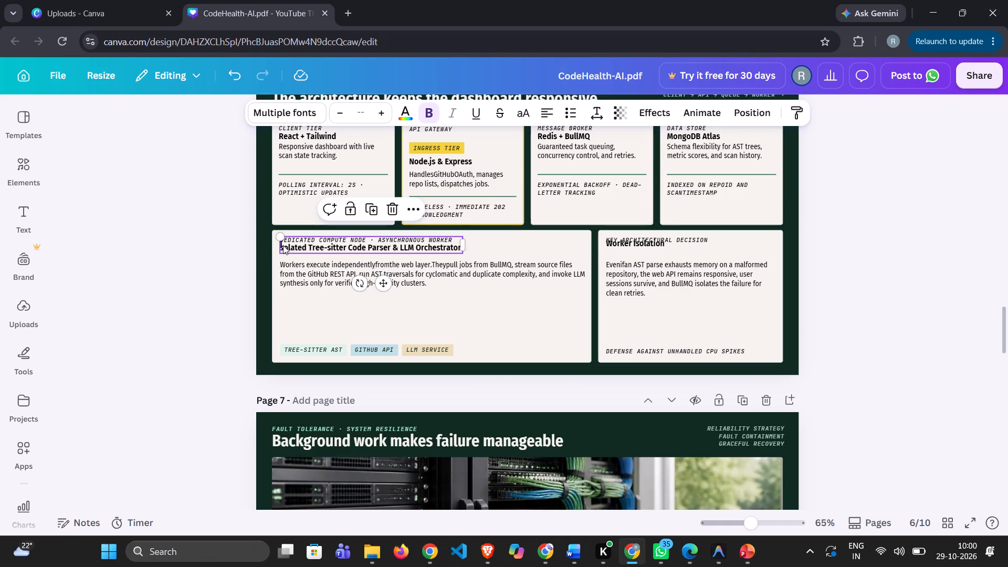
left_click(284, 243)
key("Left")
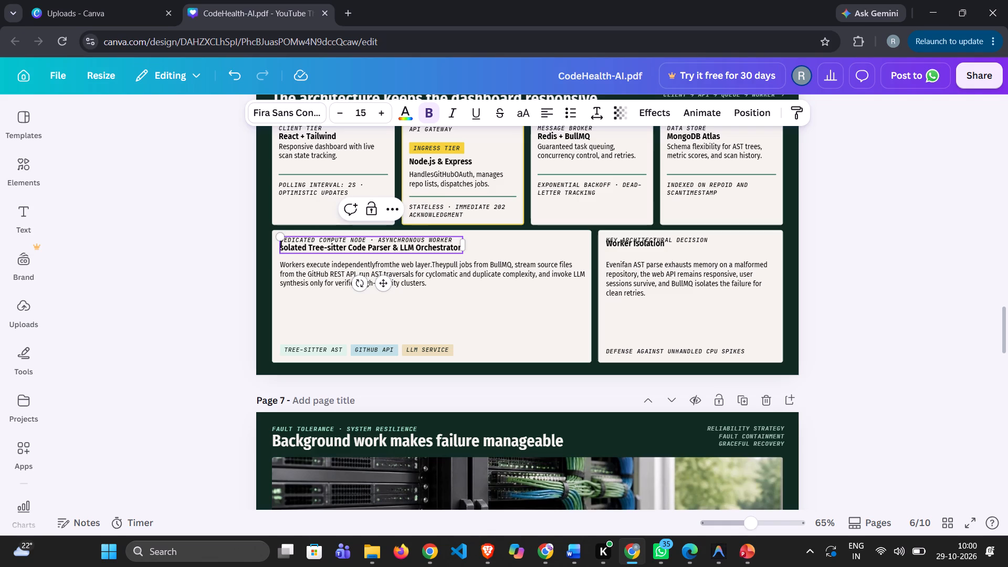
key("Up")
key("Return")
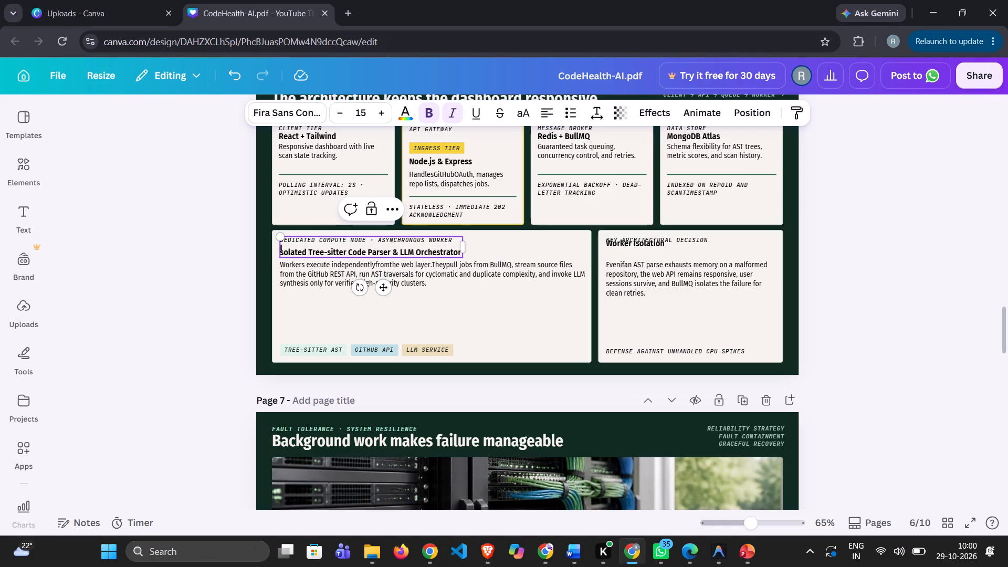
Remove the extra line break above the "Isolated Tree-sitter Code Parser & LLM Orchestrator" heading in page 6's compute node card.
key("Down")
key("BackSpace")
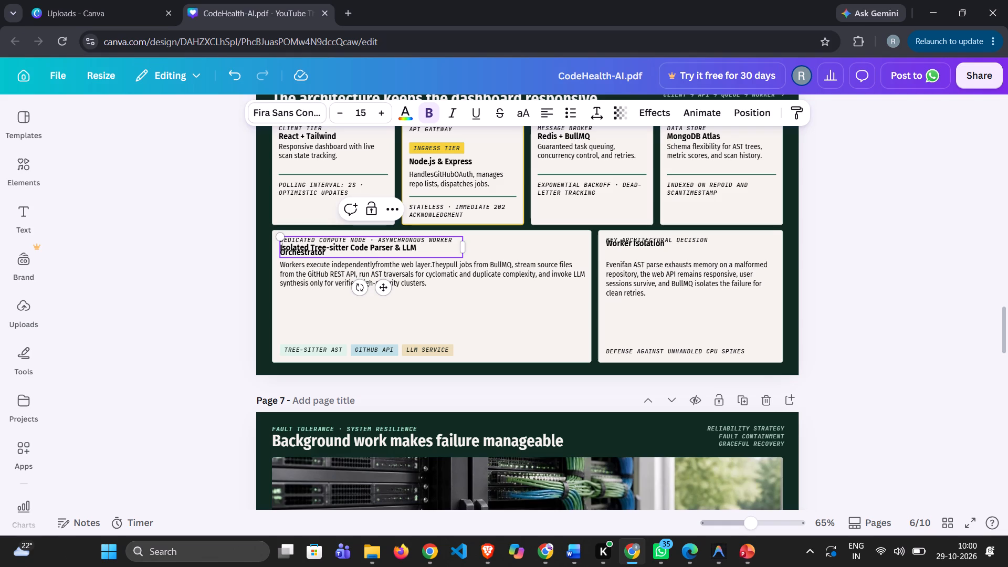
Insert a line break before "Orchestrator" in the compute node heading on page 6, putting the word on its own line.
left_click(283, 252)
key("Down")
key("Return")
left_click(427, 245)
key("Down")
key("Left")
key("Left")
key("Left")
key("Left")
key("Left")
key("Left")
key("Left")
key("Left")
key("Left")
key("Left")
key("Left")
key("Left")
key("Return")
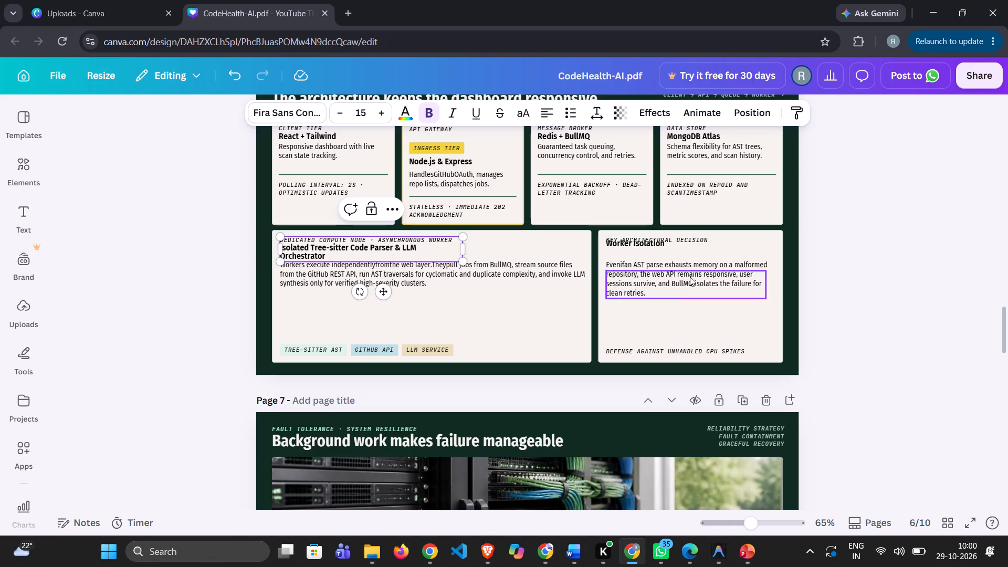
Insert a line break between the "Key Architectural Decision" label and the "Worker Isolation" heading on page 6.
left_click(656, 244)
left_click(656, 244)
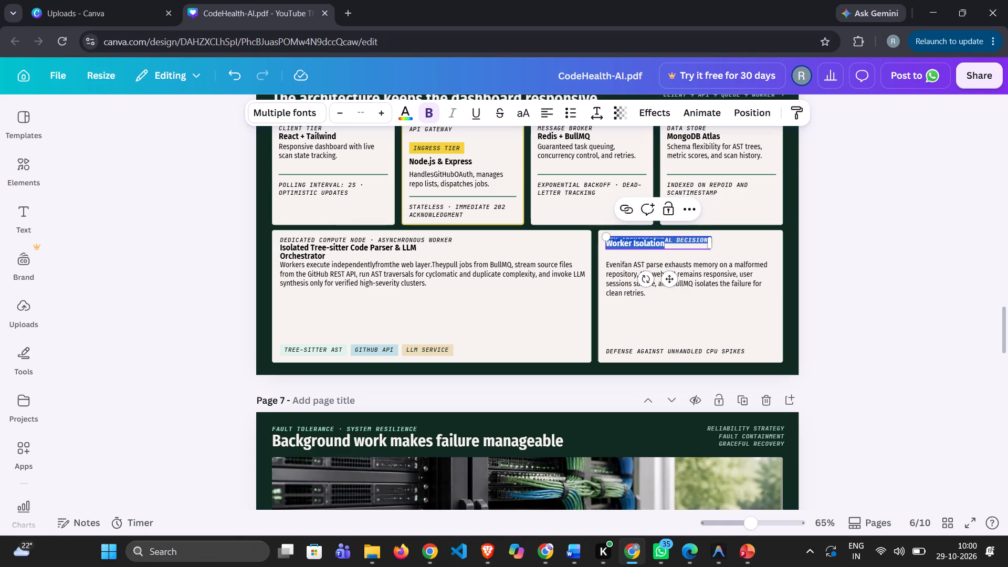
left_click(614, 246)
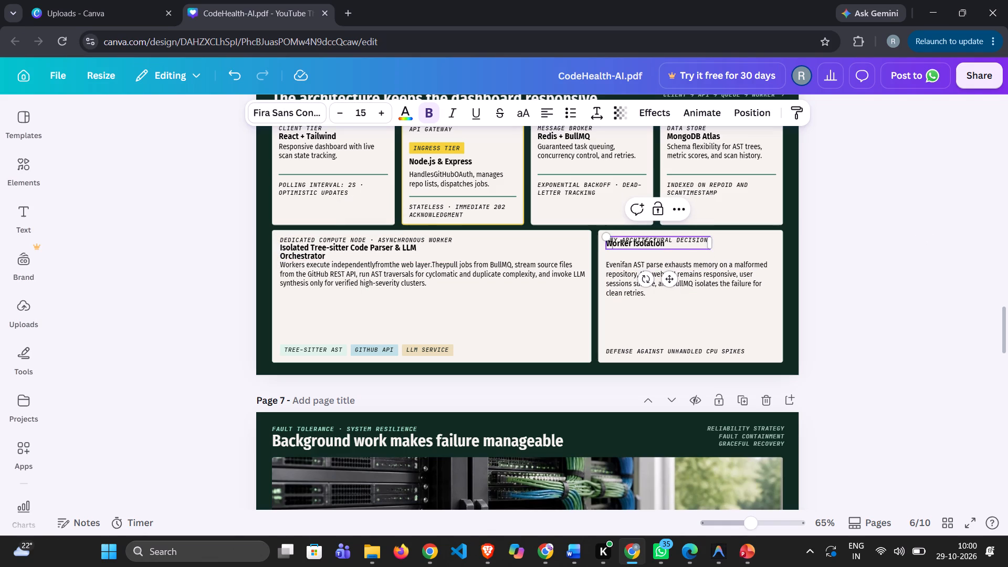
key("Left")
key("Return")
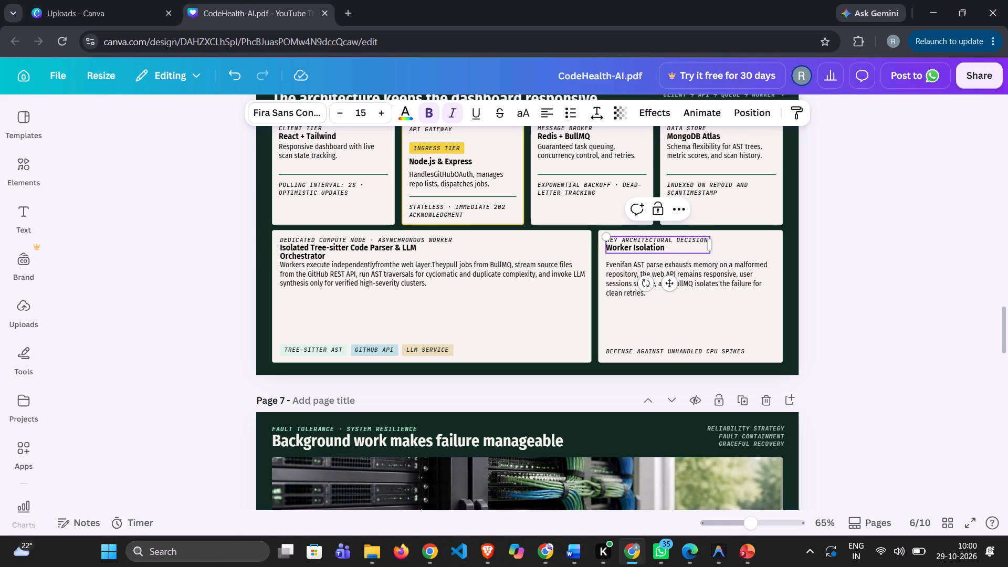
Return to page 1 and open the download settings for the design.
scroll(698, 157, "up", 4)
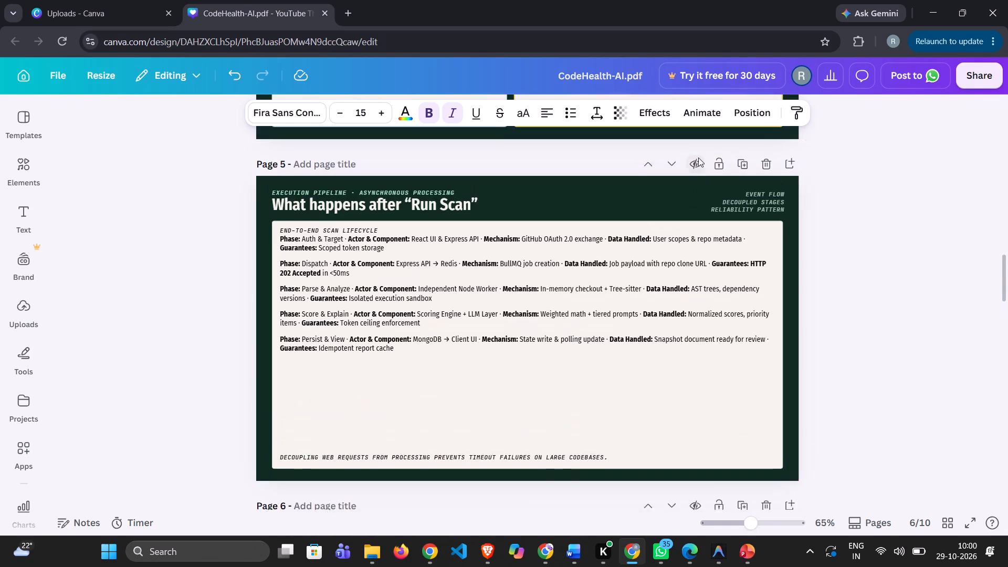
scroll(698, 157, "up", 4)
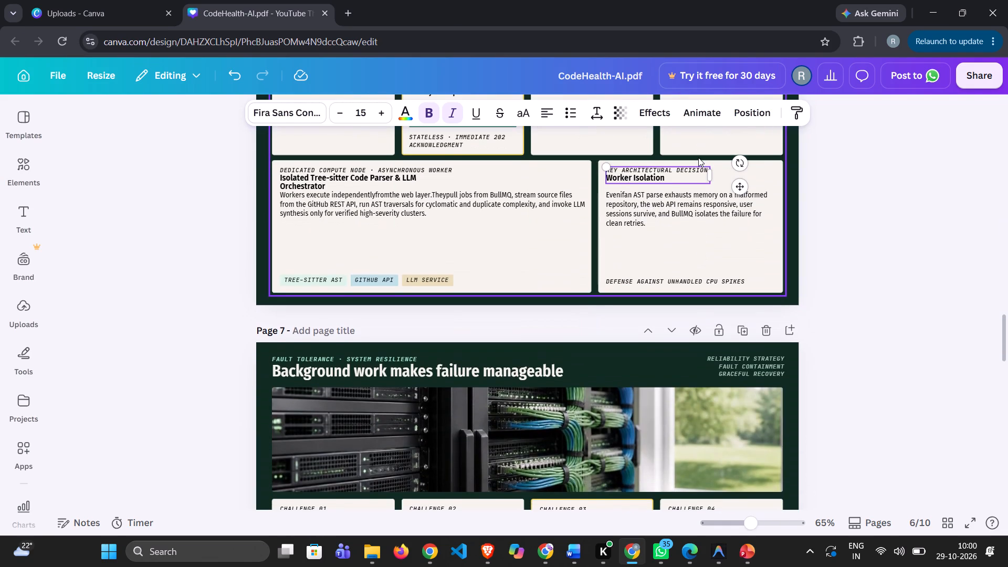
scroll(658, 238, "up", 2)
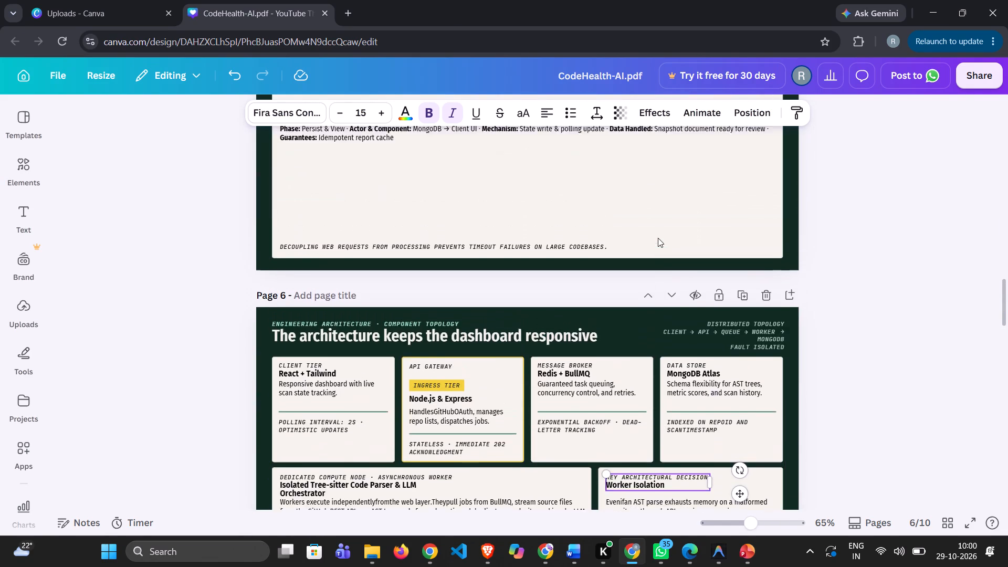
scroll(658, 238, "up", 10)
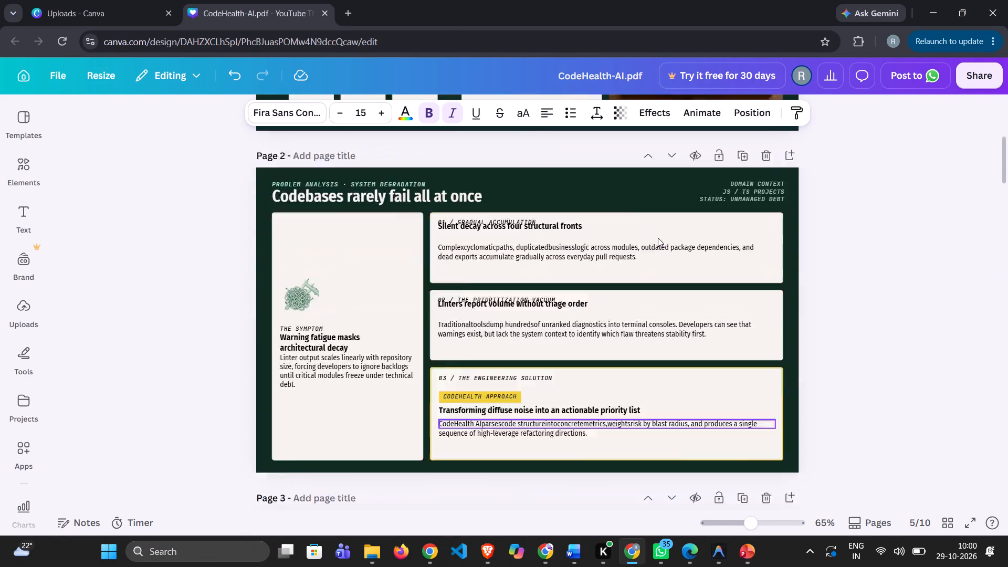
scroll(658, 238, "up", 3)
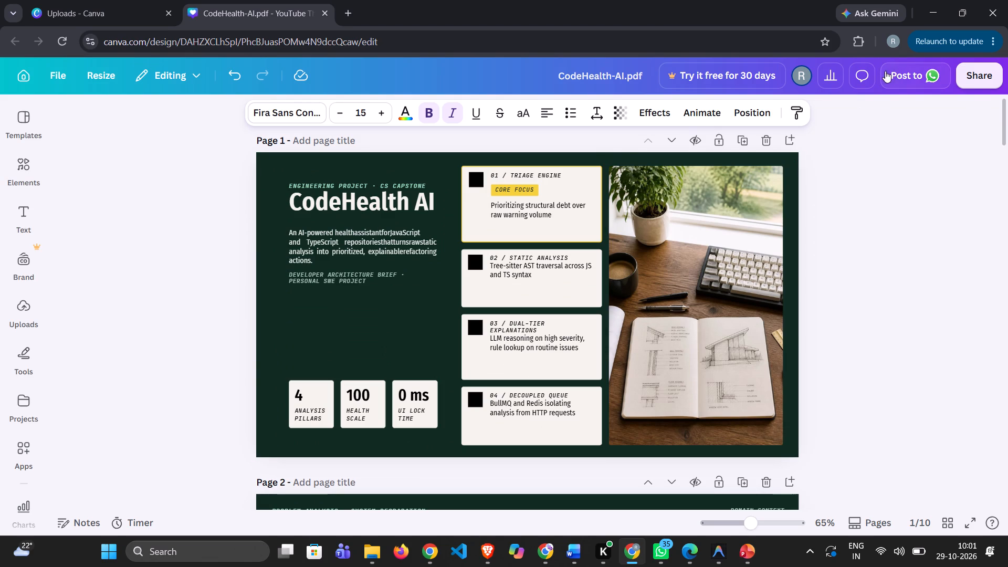
left_click(979, 65)
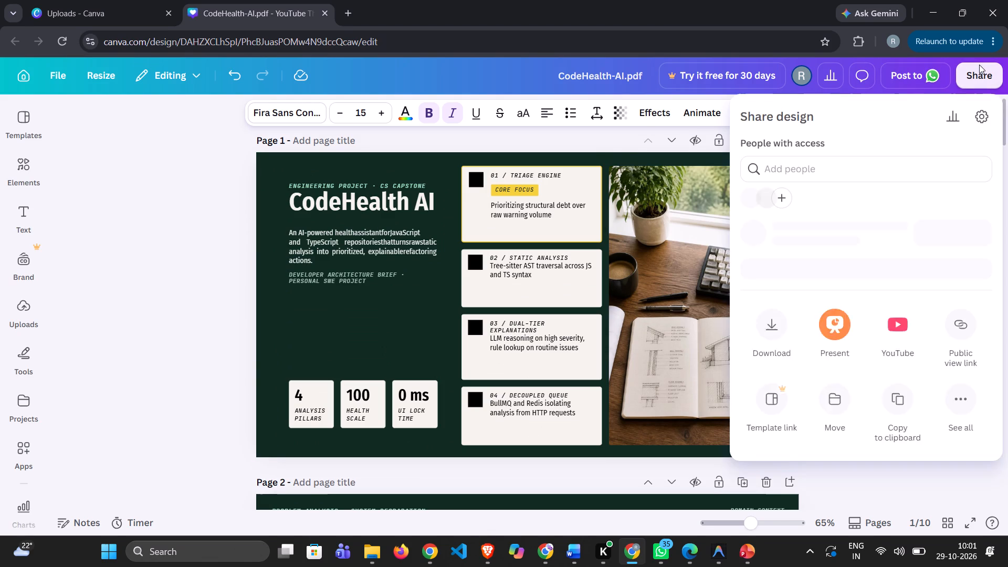
left_click(786, 379)
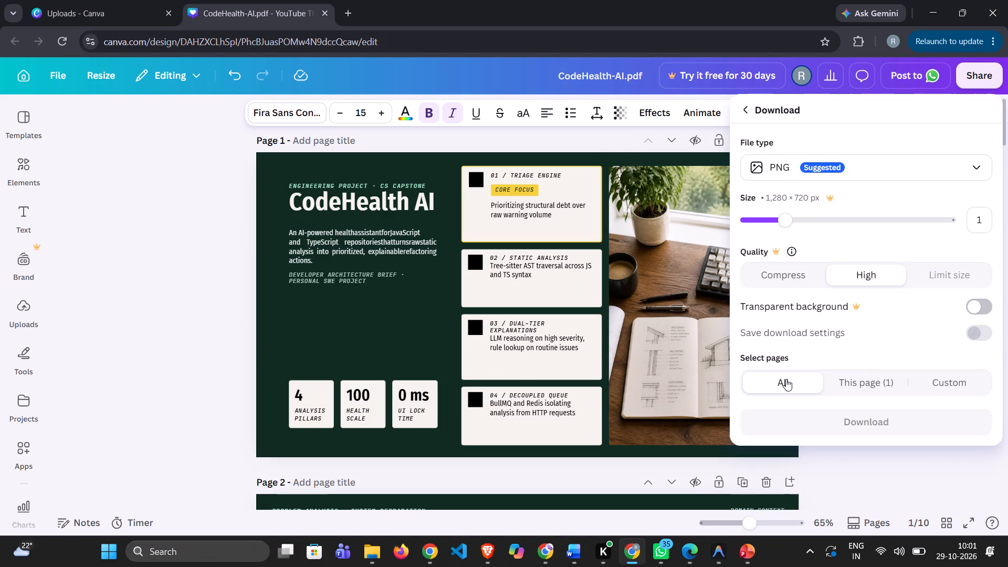
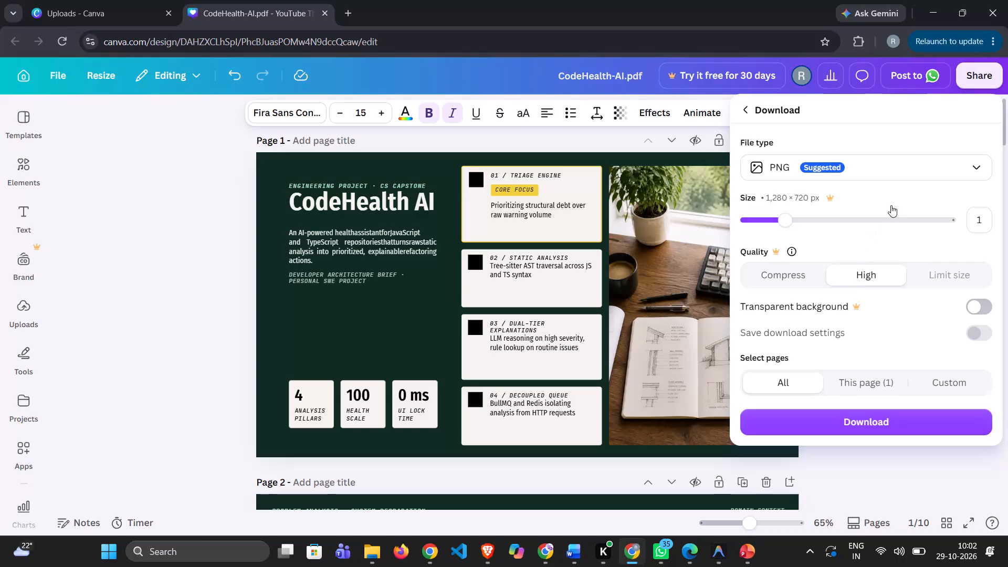
Download all pages of the design as a PDF with the Digital preset.
left_click(917, 173)
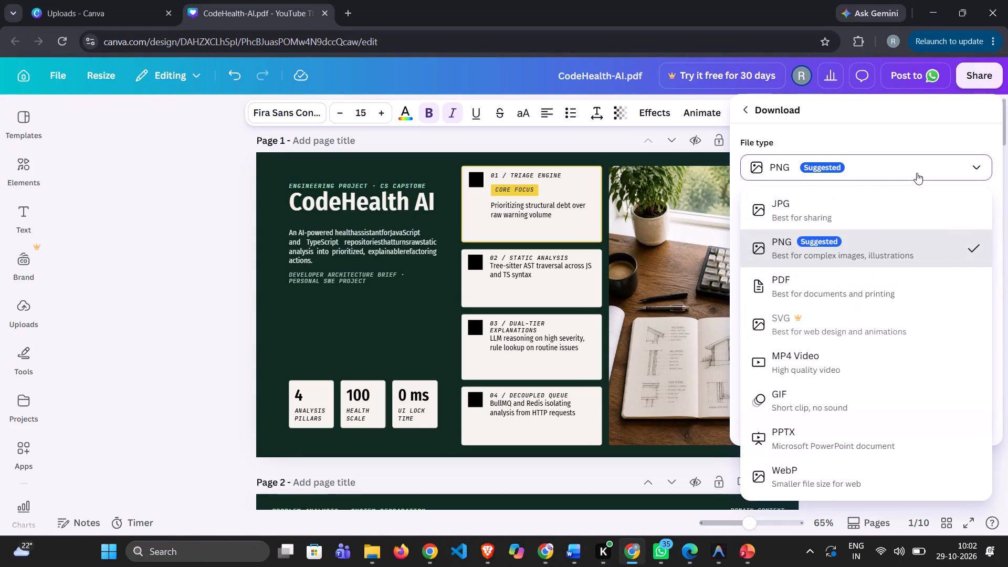
left_click(846, 291)
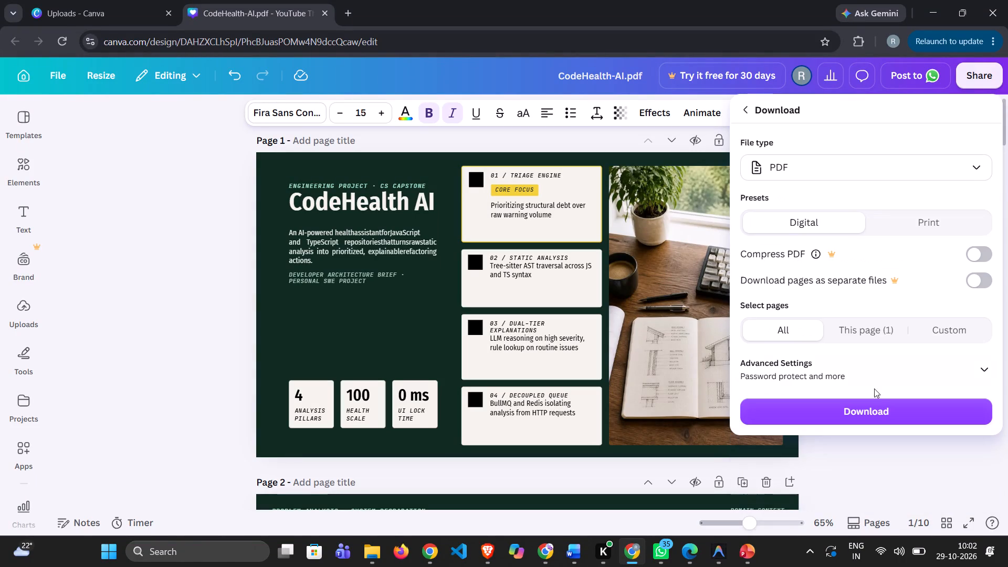
left_click(878, 420)
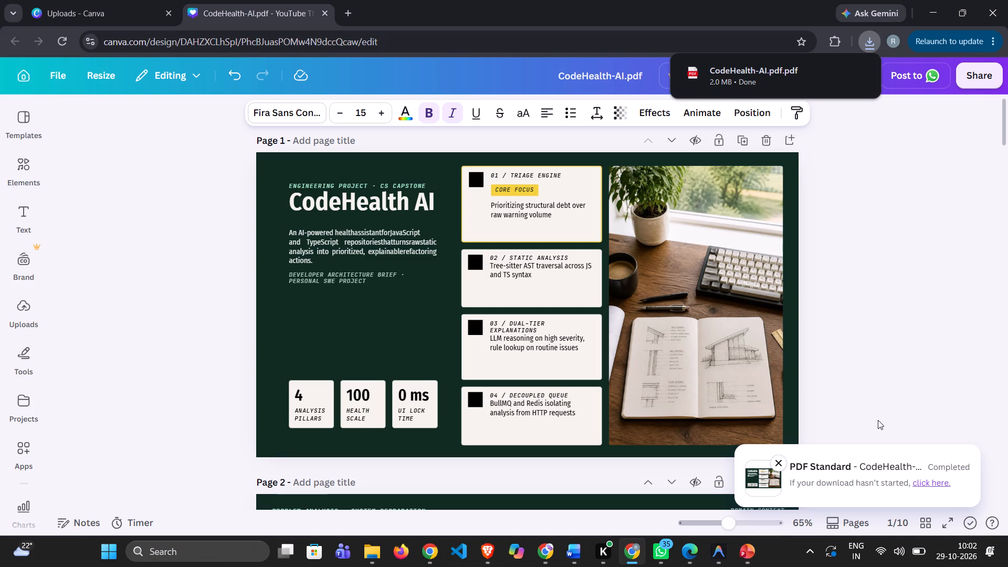
Open the downloaded CodeHealth-AI PDF and page through its slides, checking the layout of labels, headings and body text.
left_click(806, 76)
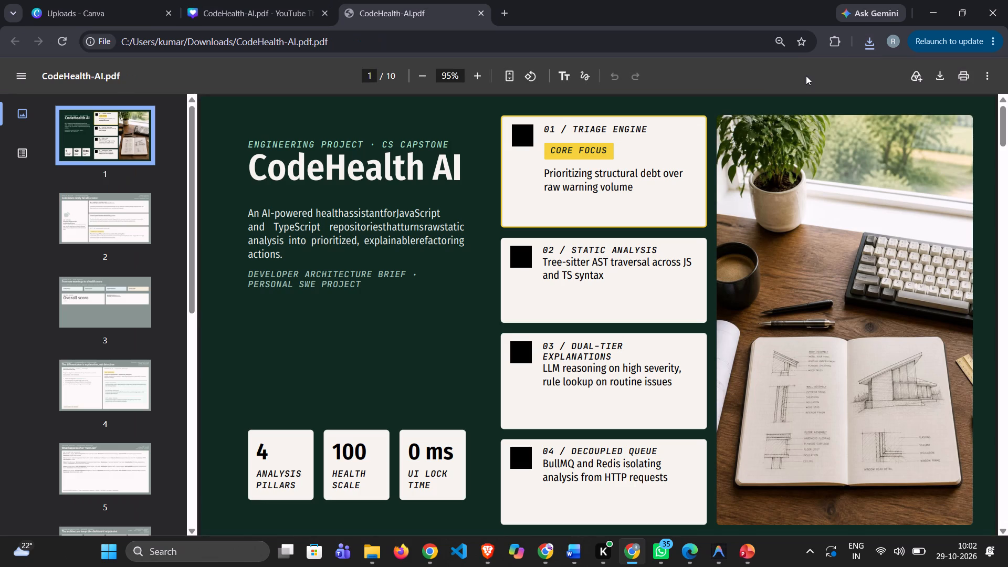
key("Down")
key("Right")
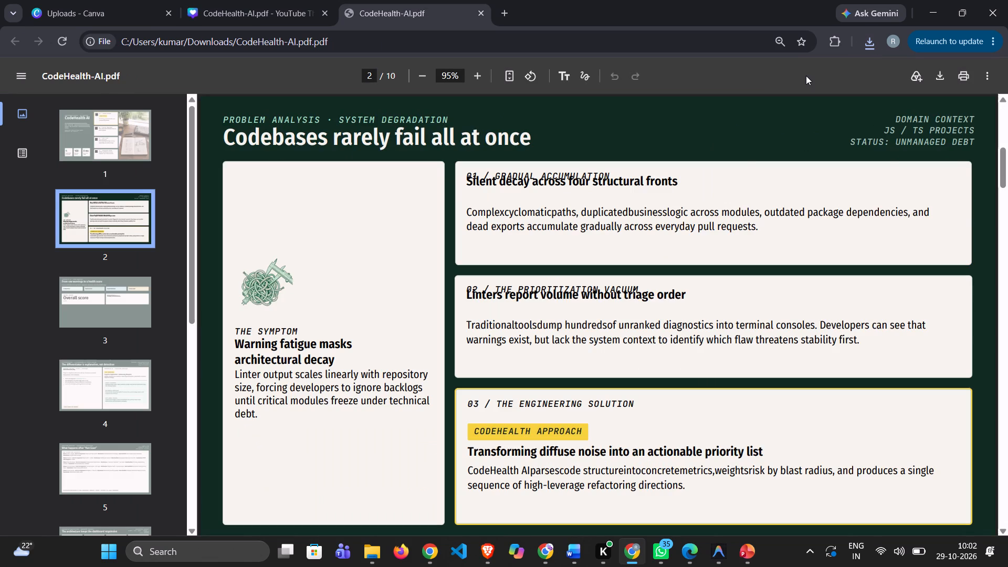
key("Left")
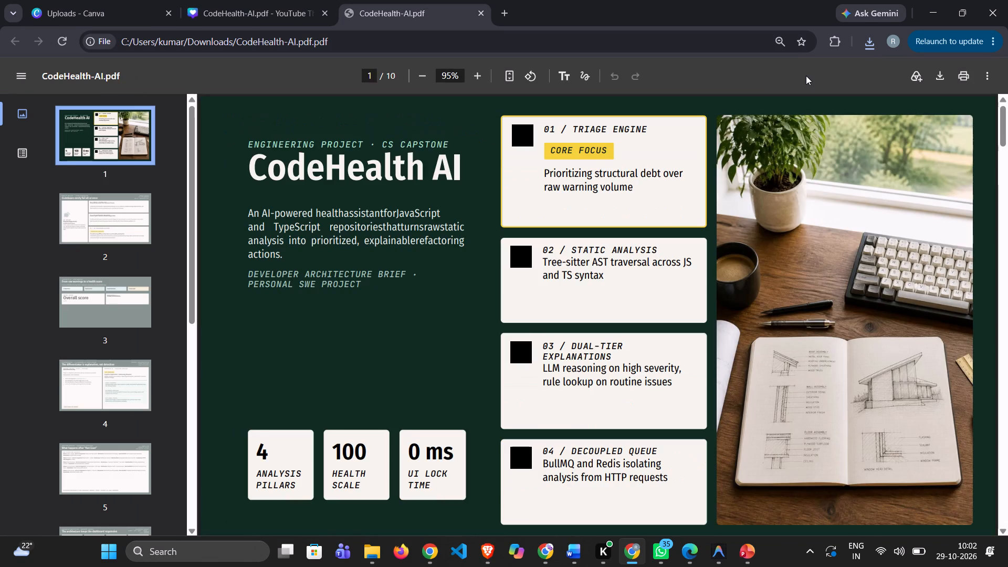
key("Right")
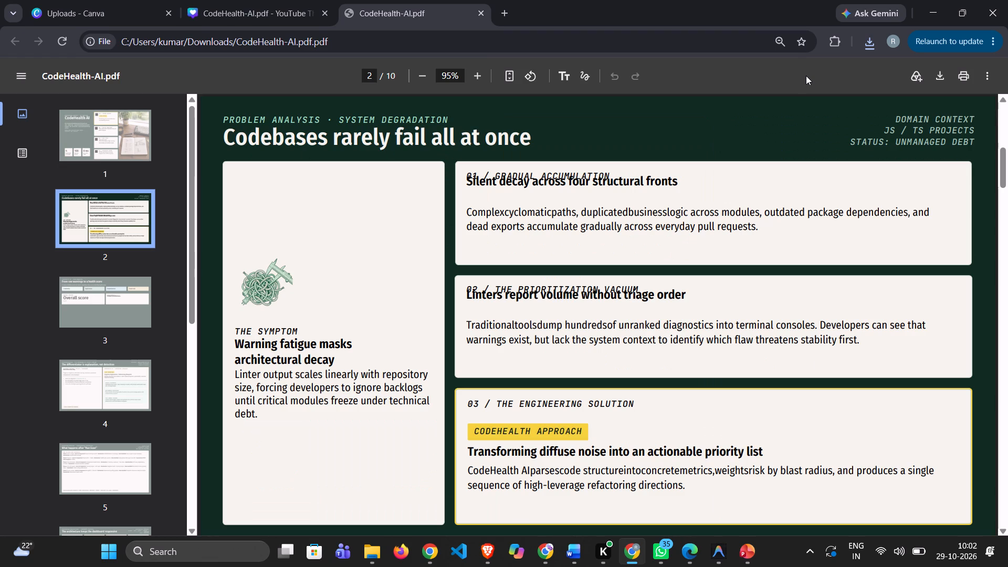
key("Right")
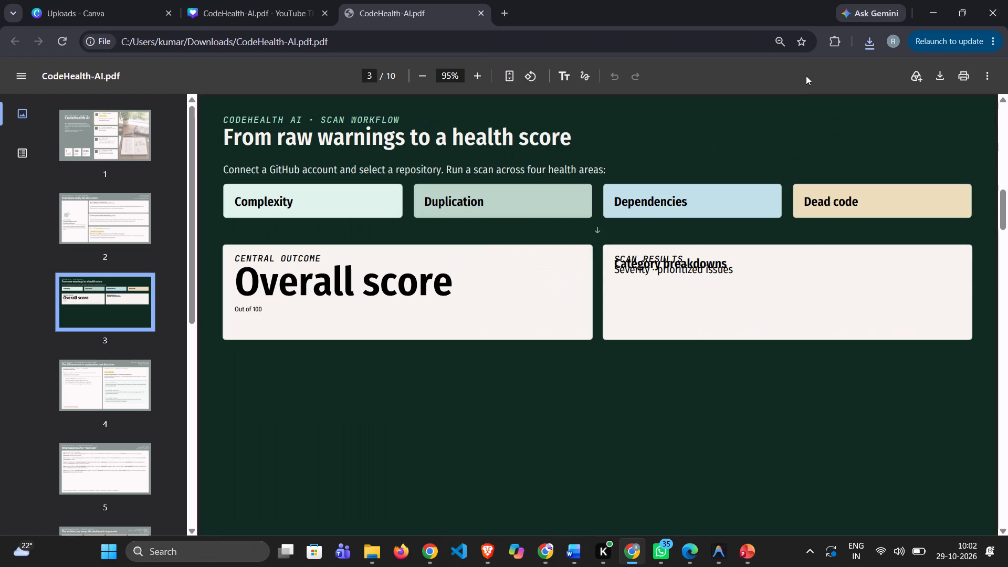
key("Right")
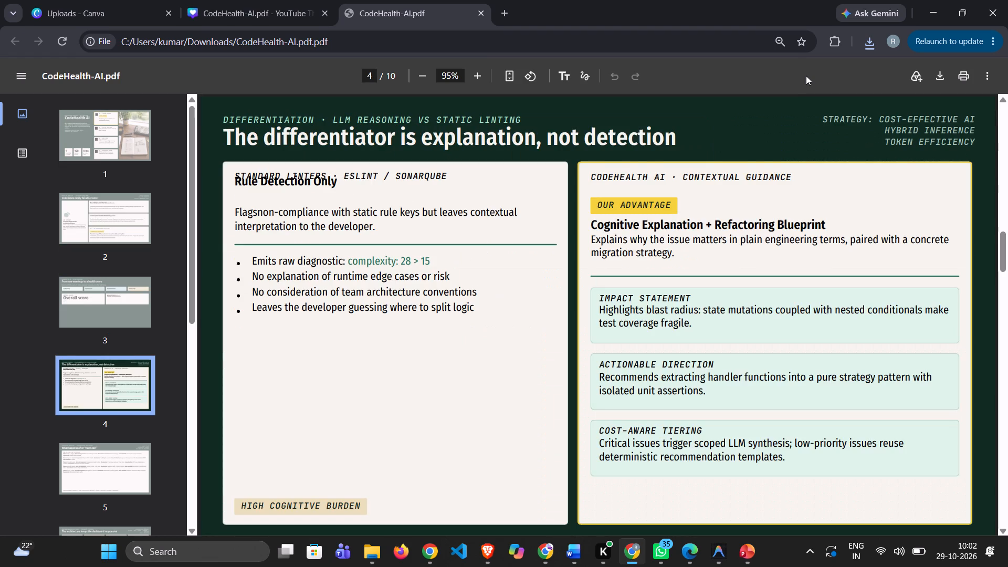
key("Right")
key("Right")
key("Right")
key("Right")
key("Right")
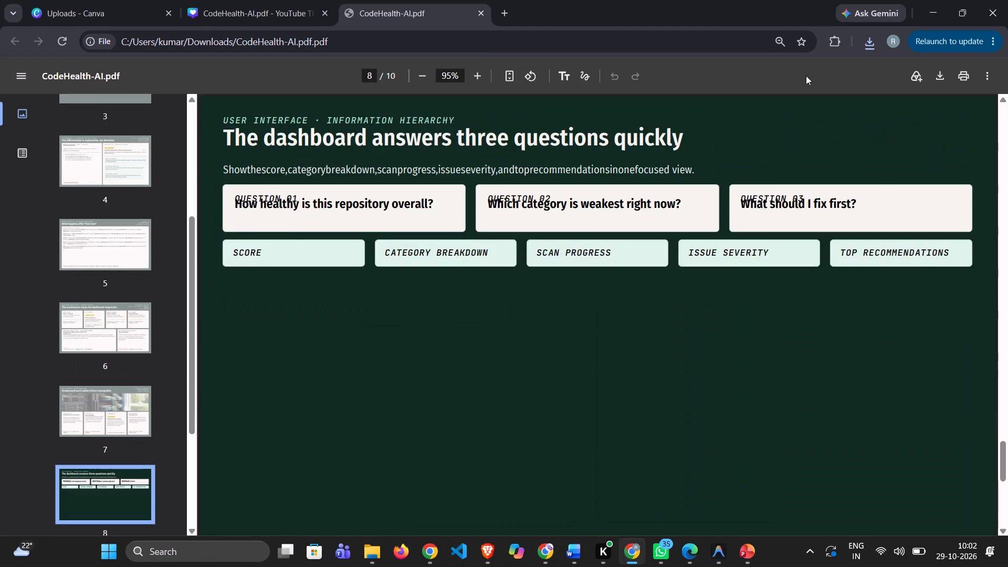
key("Right")
key("Left")
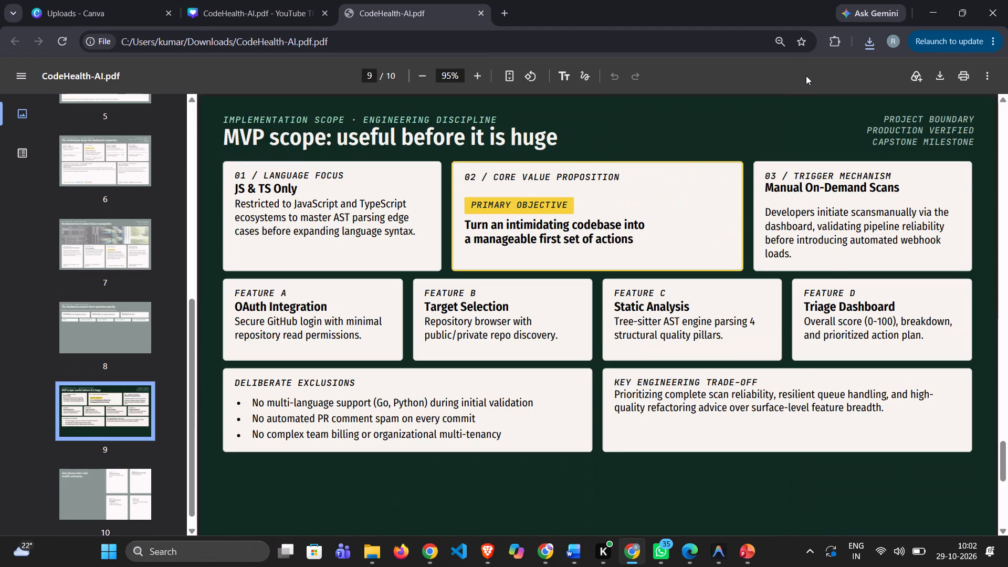
key("Left")
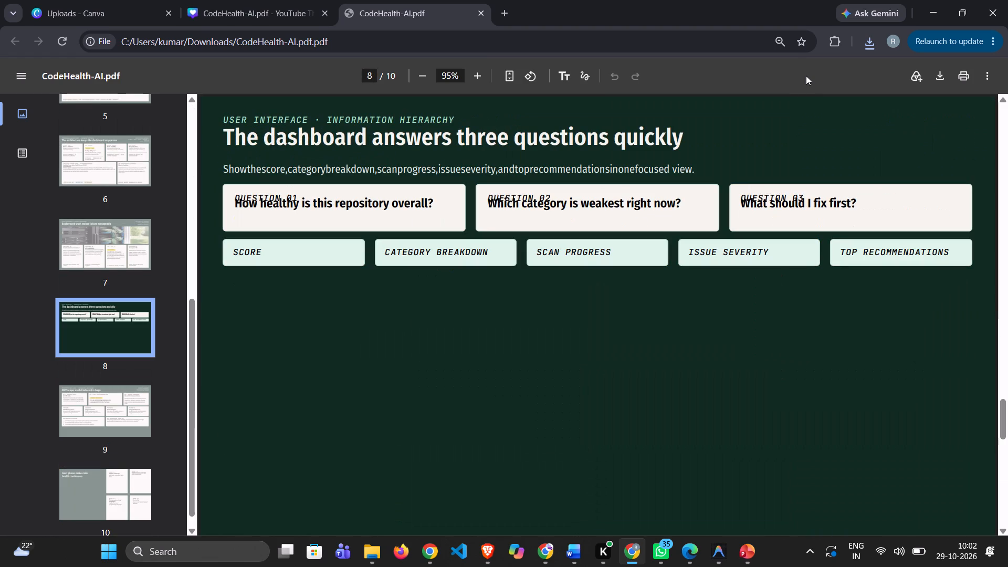
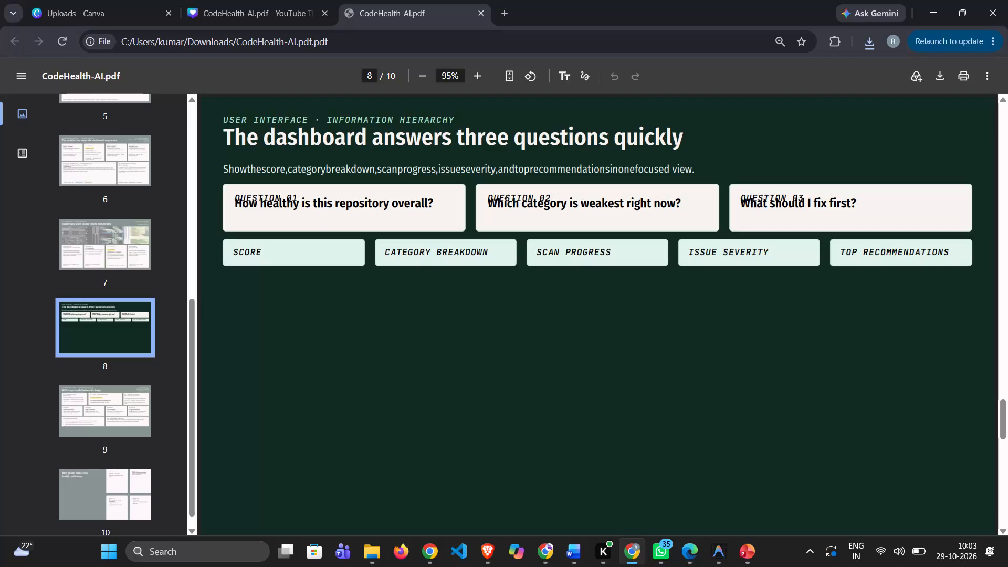
Back in the Canva design, insert a line break on page 2 between the "01 / GRADUAL ACCUMULATION" label and its "Silent decay" heading.
left_click(556, 193)
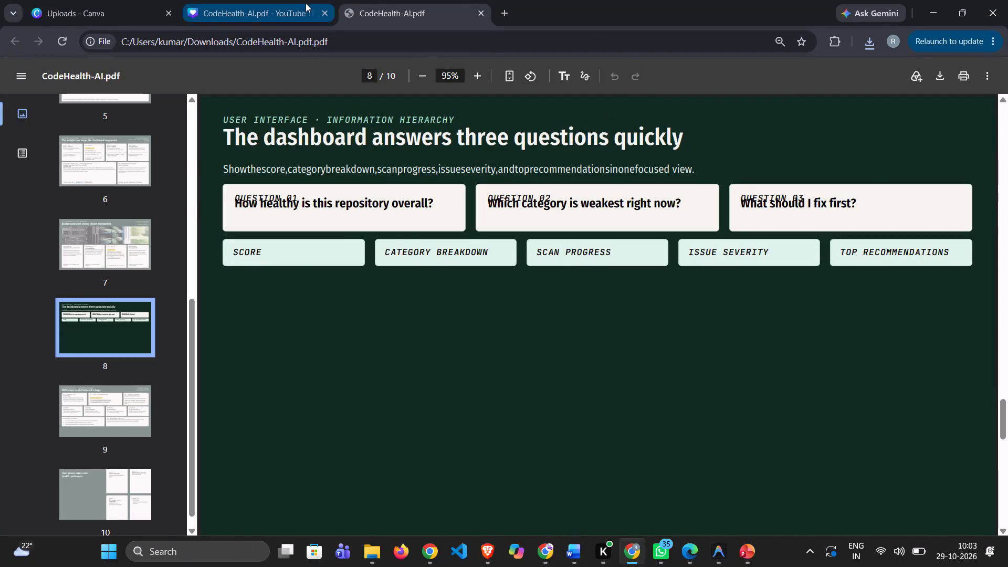
left_click(303, 2)
scroll(588, 212, "down", 3)
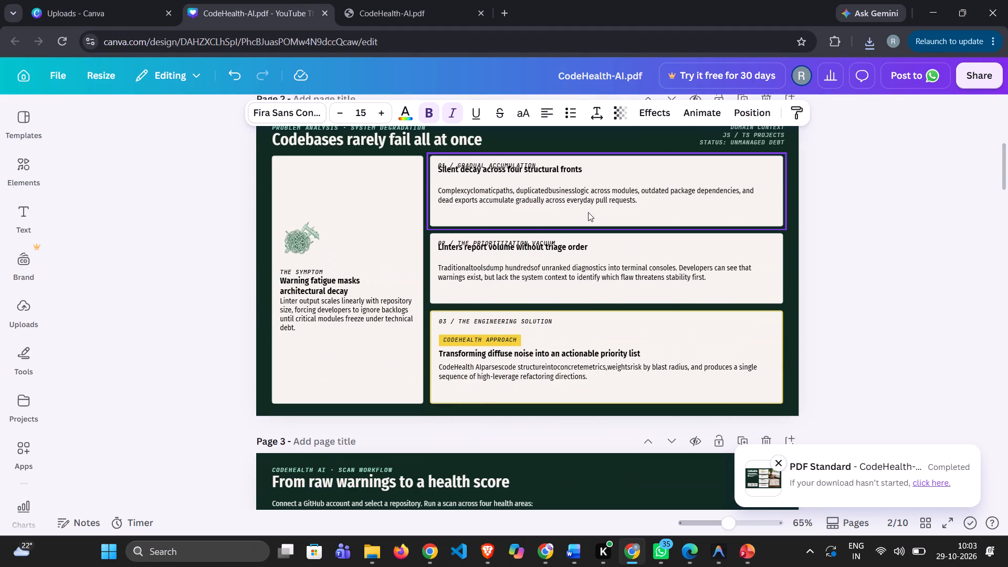
left_click(542, 168)
left_click(542, 168)
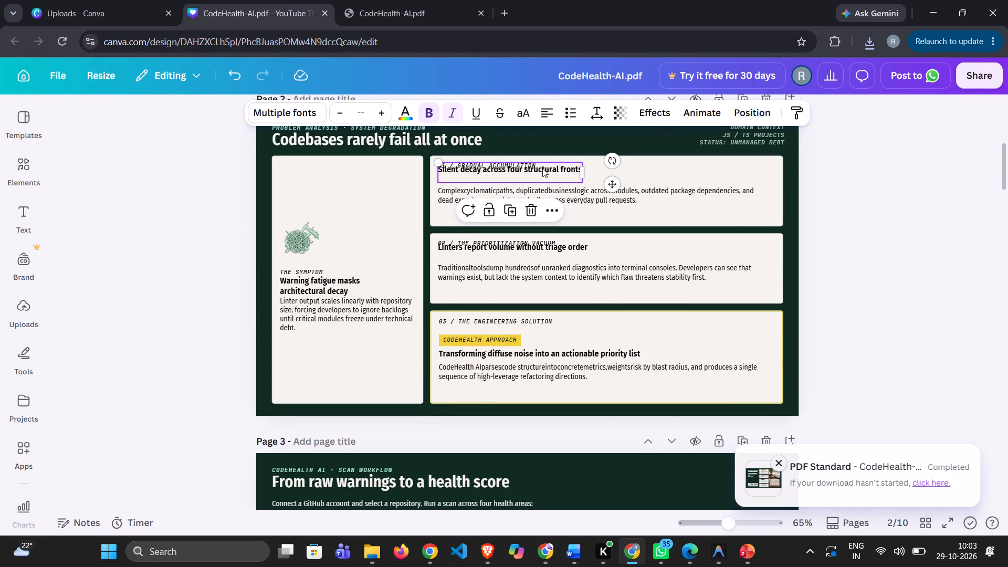
left_click(474, 170)
key("Left")
key("Left")
key("Left")
key("Left")
key("Left")
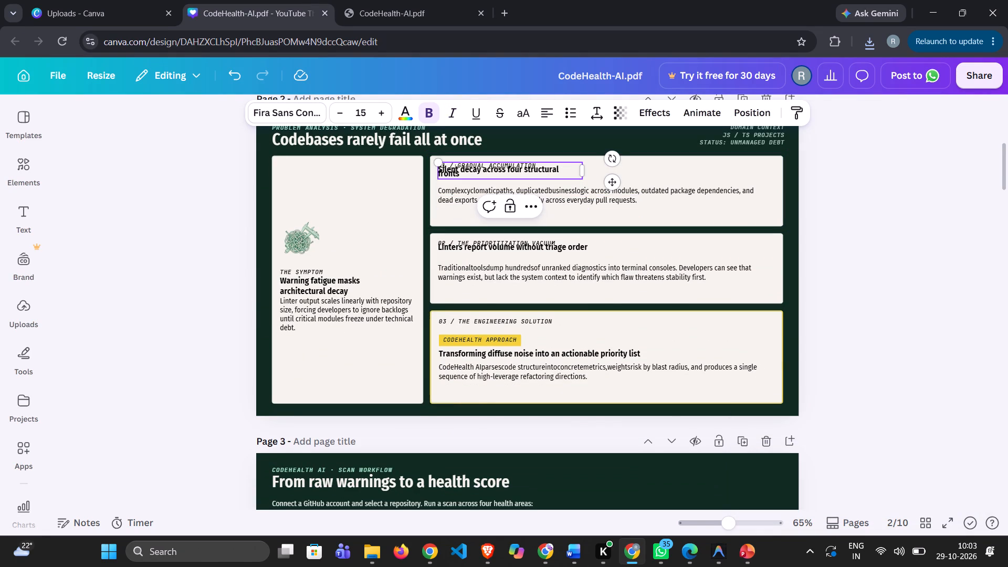
key("Left")
key("Left")
key("Left")
key("Left")
key("Left")
key("Return")
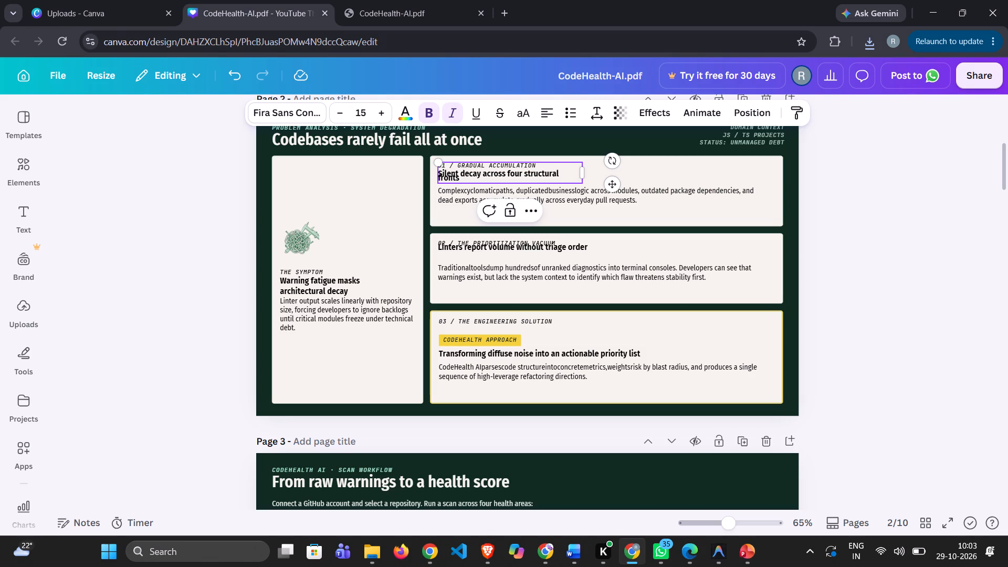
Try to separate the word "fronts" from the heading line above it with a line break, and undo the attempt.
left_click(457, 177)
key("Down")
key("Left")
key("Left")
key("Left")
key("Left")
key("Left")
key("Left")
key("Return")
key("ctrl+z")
Add two line breaks in the "Silent decay across four structural fronts" heading to move "fronts" clear of the line above.
left_click(526, 173)
key("Down")
key("Left")
key("Left")
key("Left")
key("Left")
key("Left")
key("Left")
key("Return")
key("Return")
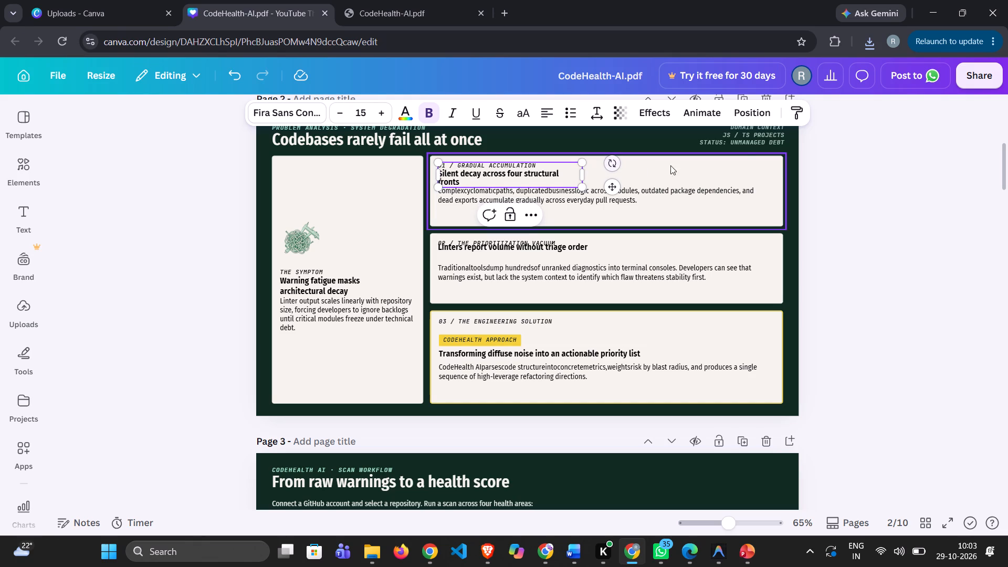
left_click(674, 165)
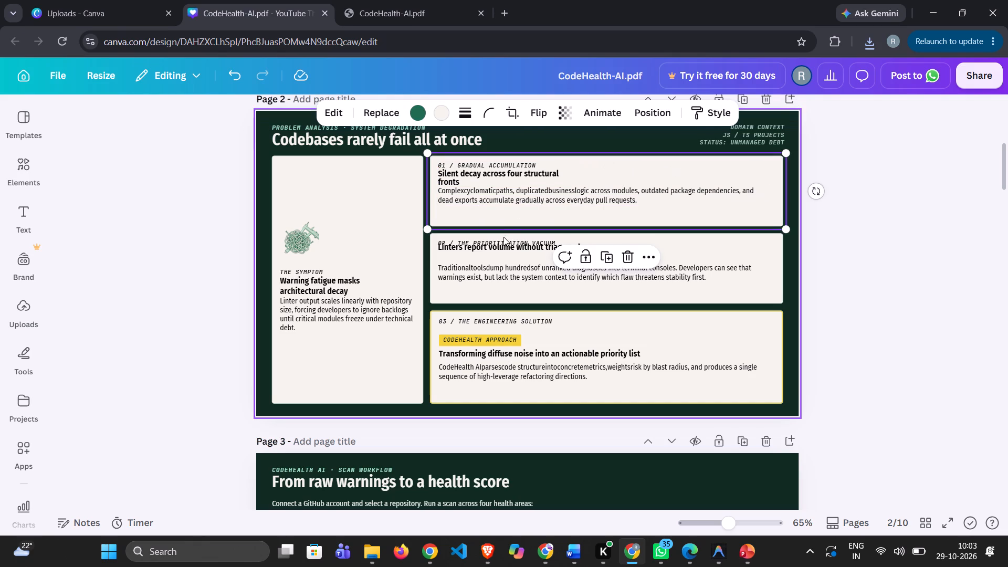
In page 2's second card, insert a line break between the "02 / THE PRIORITIZATION VACUUM" label and the "Linters report volume without triage order" heading.
left_click(508, 246)
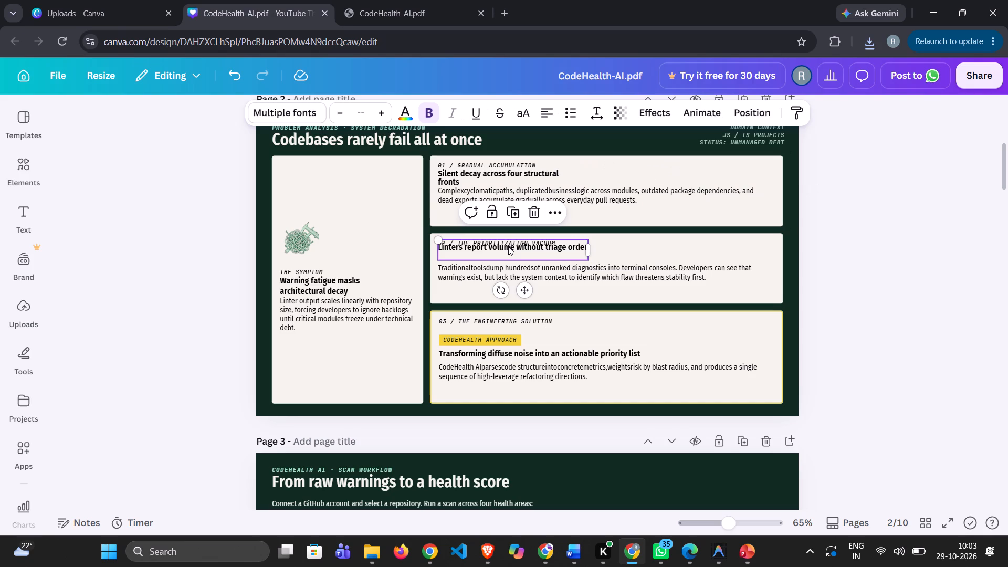
left_click(508, 246)
left_click(586, 244)
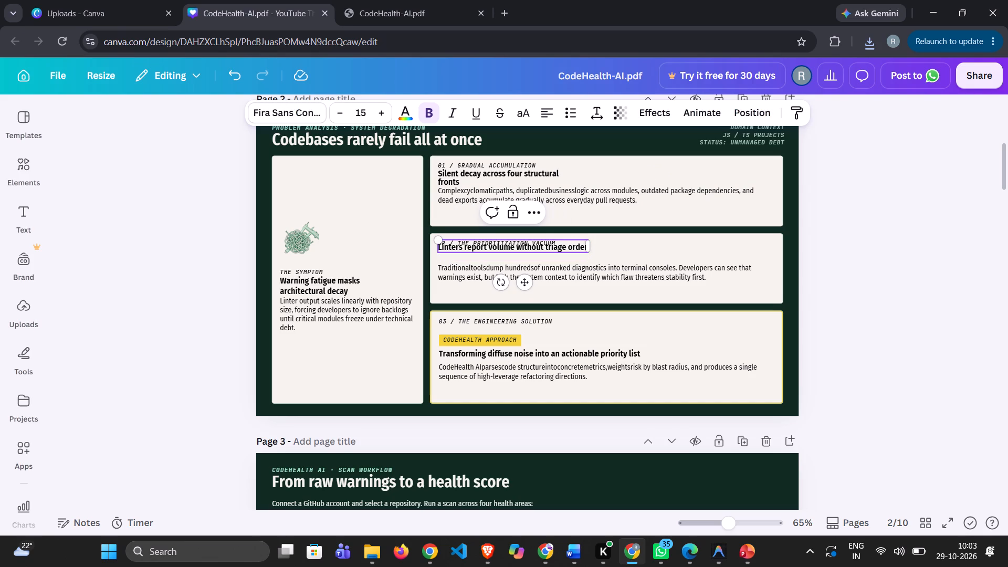
key("Left")
key("Left")
key("Left")
key("Left")
key("Left")
key("Left")
key("Left")
key("Left")
key("Left")
key("Left")
key("Left")
key("Left")
key("Left")
key("Left")
key("Left")
key("Left")
key("Left")
key("Left")
key("Left")
key("Left")
key("Left")
key("Left")
key("Left")
key("Left")
key("Left")
key("Left")
key("Left")
key("Left")
key("Left")
key("Left")
key("Return")
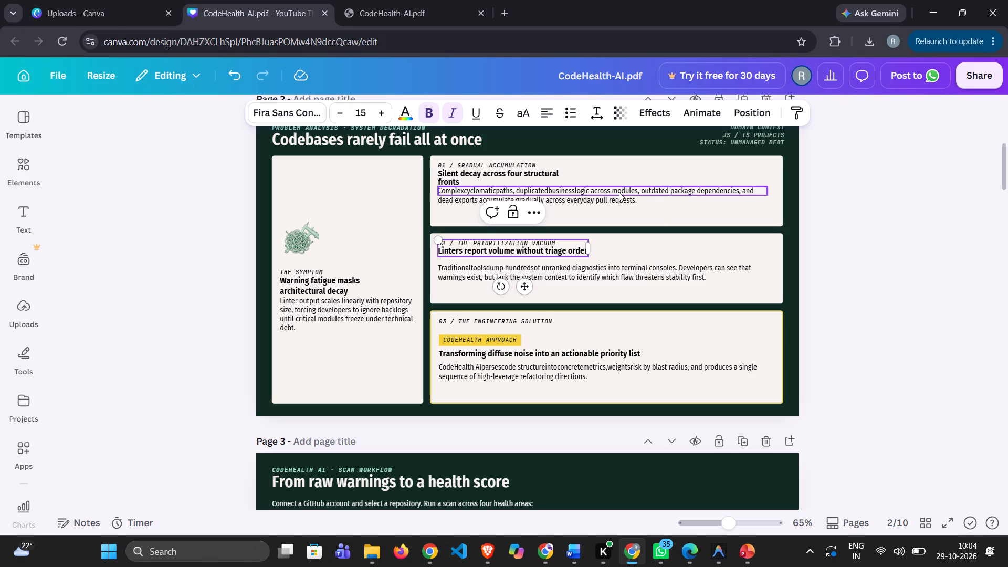
On page 3, open the overlapping "SCAN RESULTS" and "Category breakdowns" text for editing.
scroll(619, 192, "down", 4)
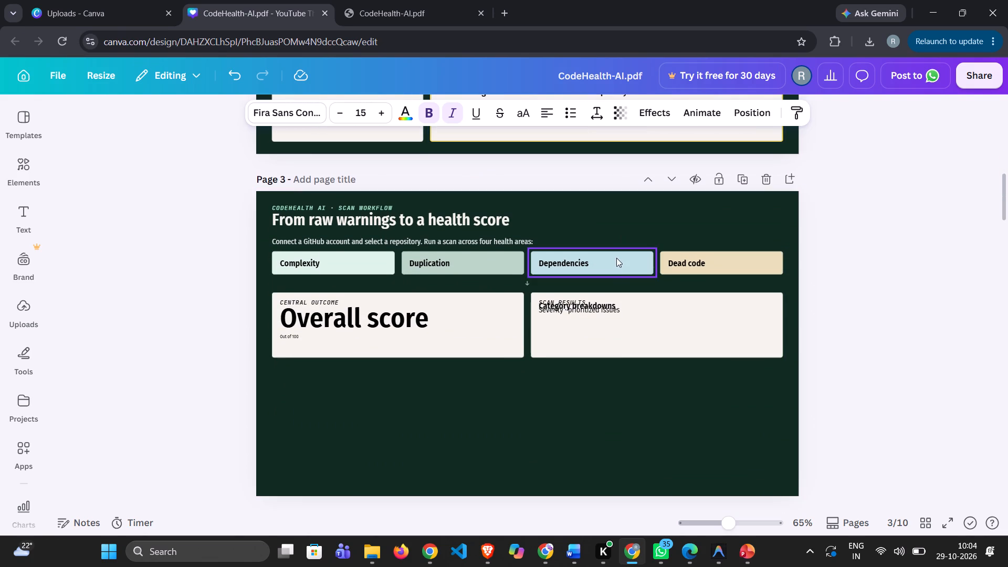
left_click(597, 303)
left_click(597, 306)
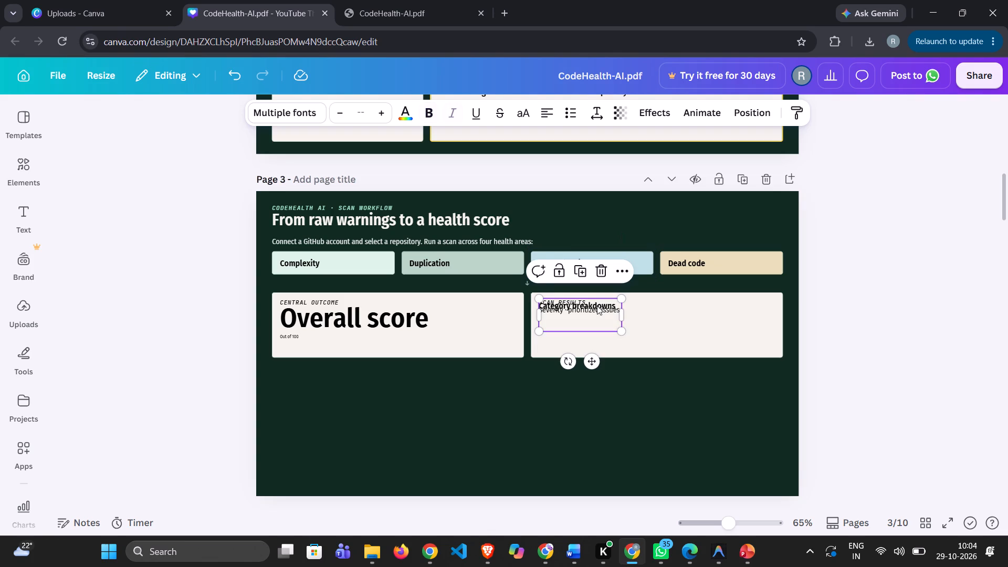
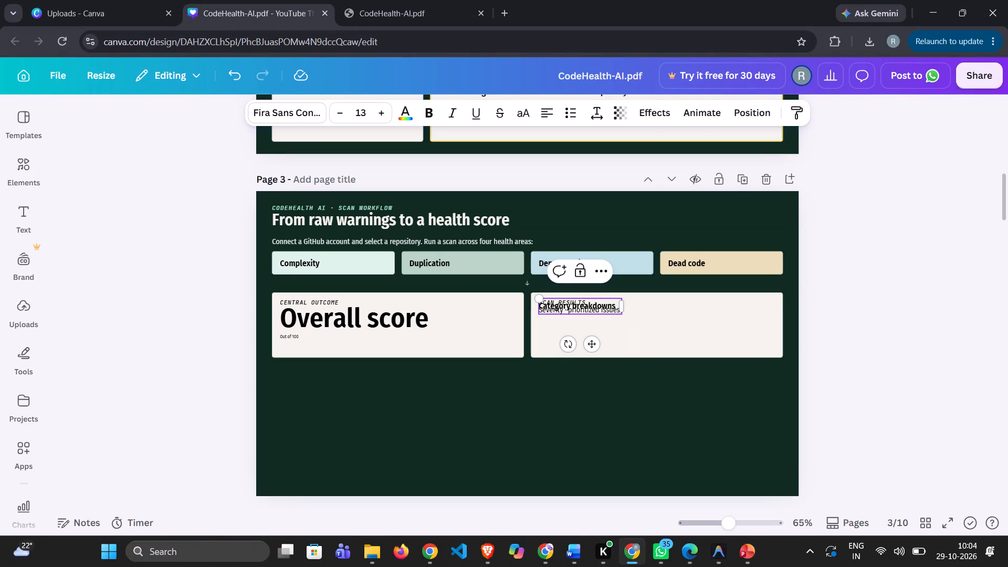
In page 3's results card, insert a line break between the "SCAN RESULTS" label and the "Category breakdowns" heading.
left_click(550, 304)
key("Left")
key("Left")
key("Left")
key("Return")
In the same card, add line breaks around "Severity · prioritized issues" to move it clear of the "Category breakdowns" heading.
key("Down")
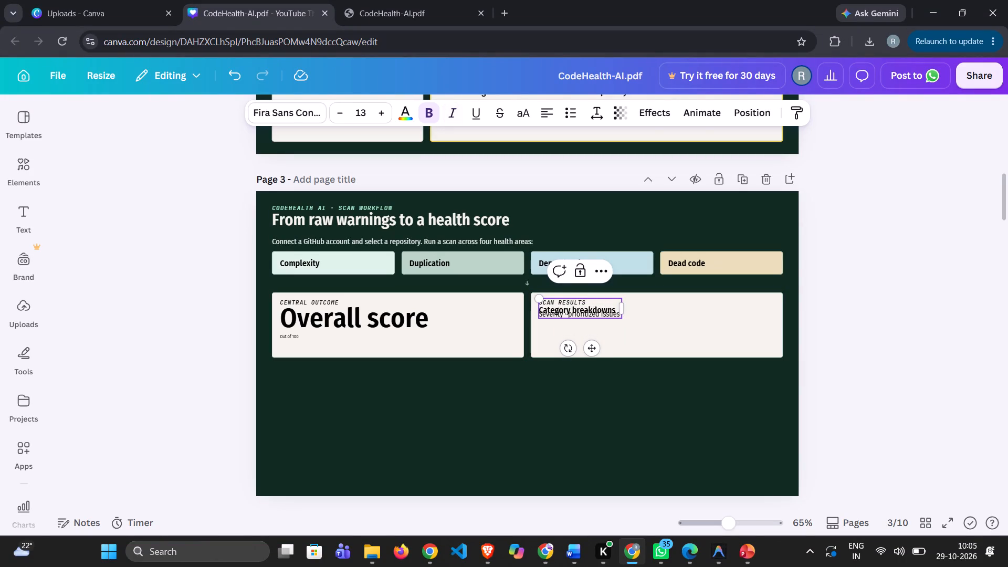
key("Down")
key("Return")
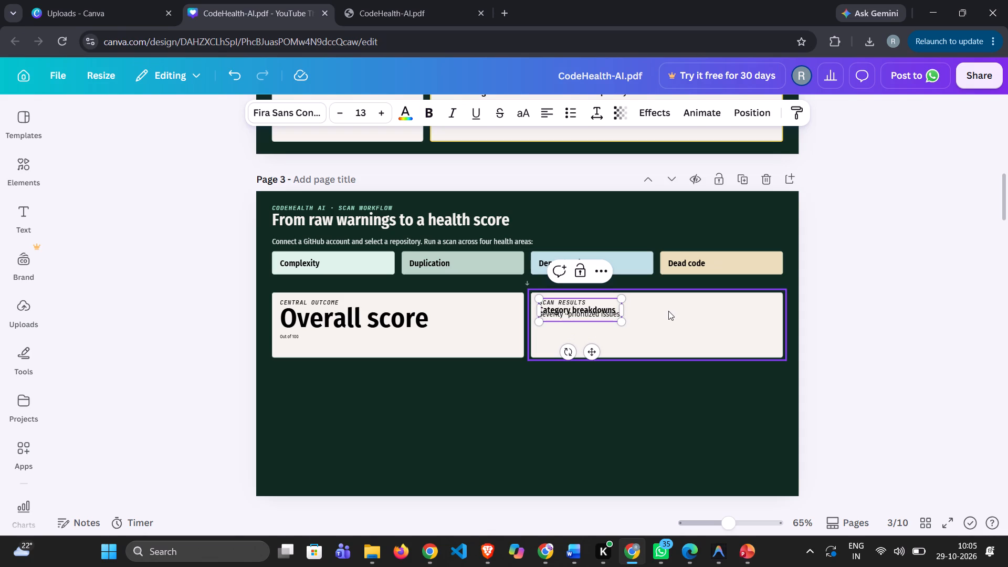
key("Left")
left_click(598, 319)
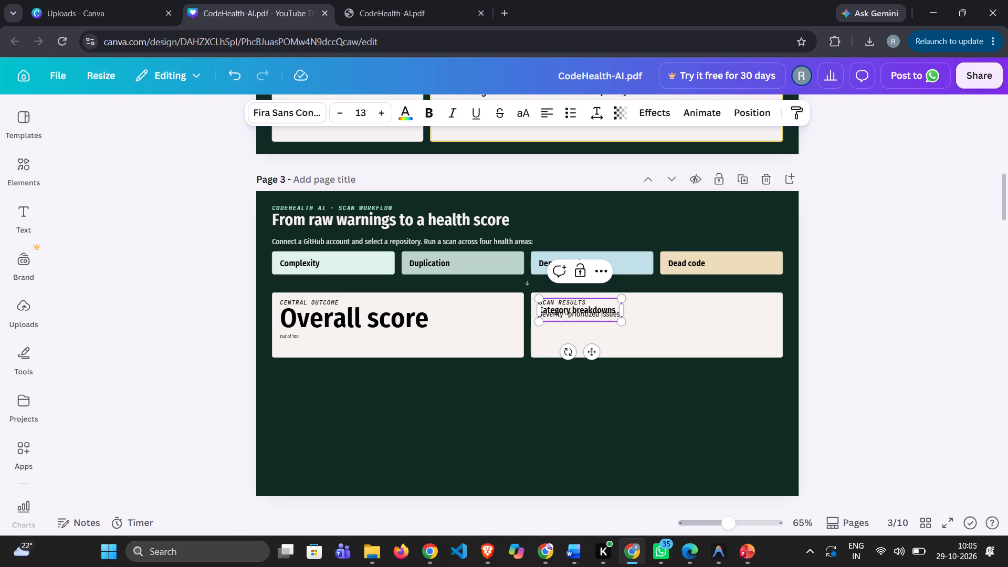
left_click(587, 316)
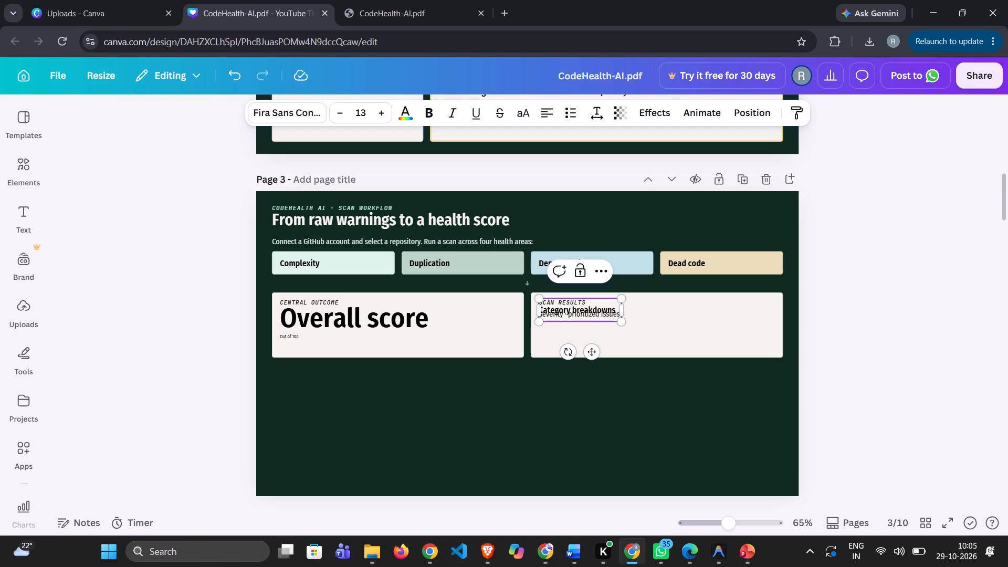
double_click(606, 312)
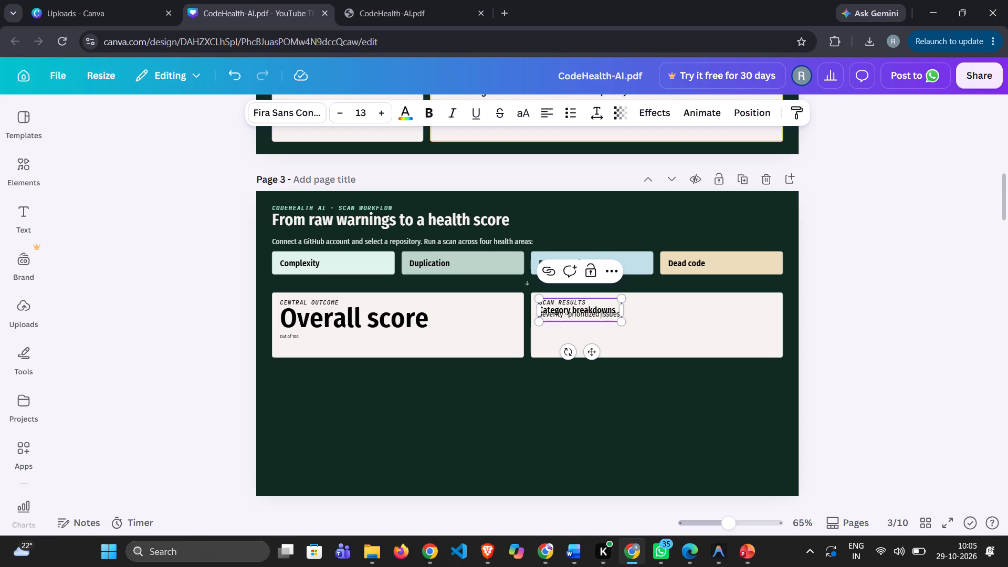
key("Left")
key("Left")
key("Left")
key("Left")
key("Left")
key("Left")
key("Left")
key("Left")
key("Left")
key("Left")
key("Left")
key("Left")
key("Left")
key("Left")
key("Left")
key("Left")
key("Left")
key("Left")
key("Left")
key("Left")
key("Left")
key("Left")
key("Left")
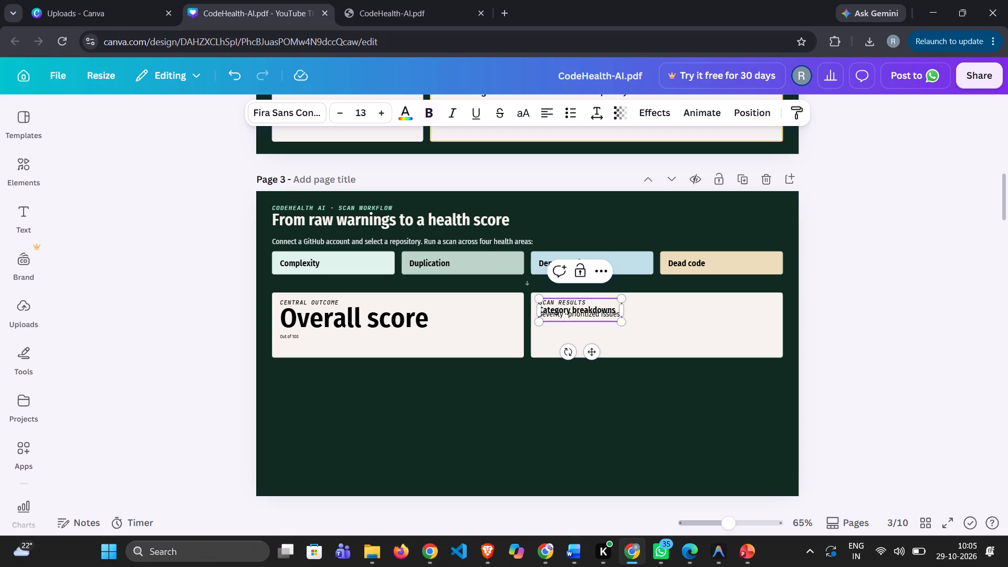
key("Return")
left_click(687, 322)
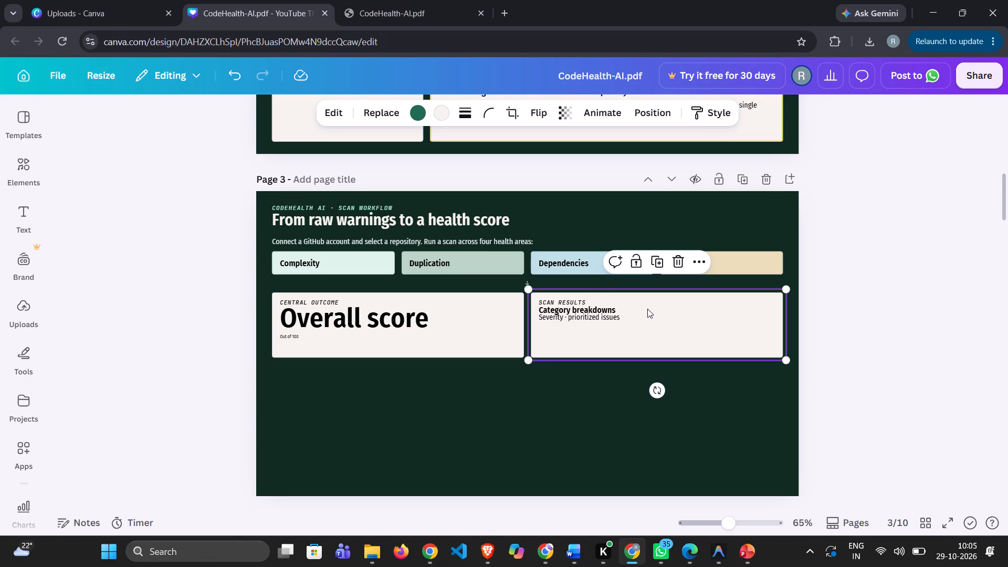
Review pages 1 and 2 for remaining overlapping labels and headings, including page 2's "01 / GRADUAL ACCUMULATION" card.
scroll(579, 319, "down", 1)
scroll(579, 319, "up", 2)
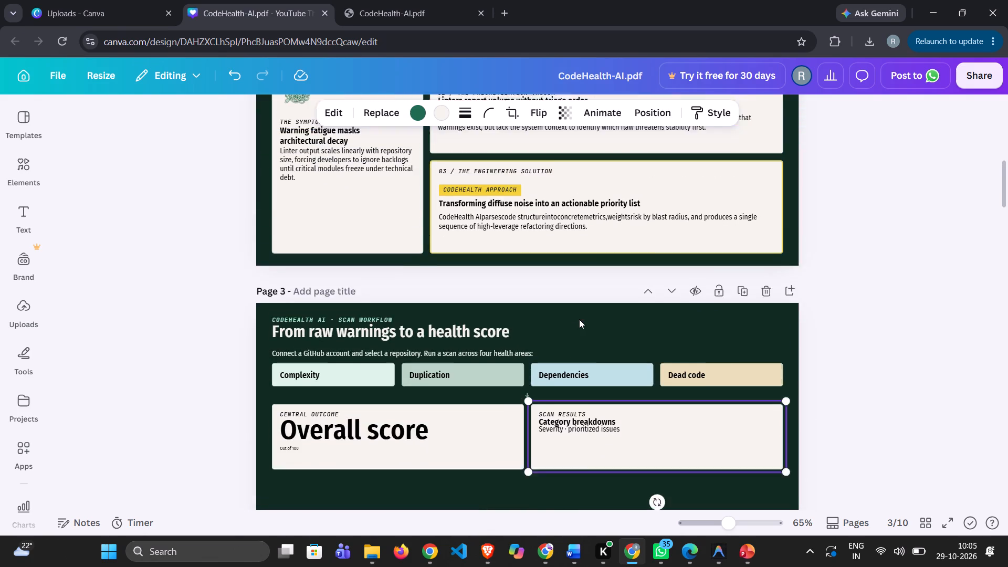
scroll(579, 319, "up", 2)
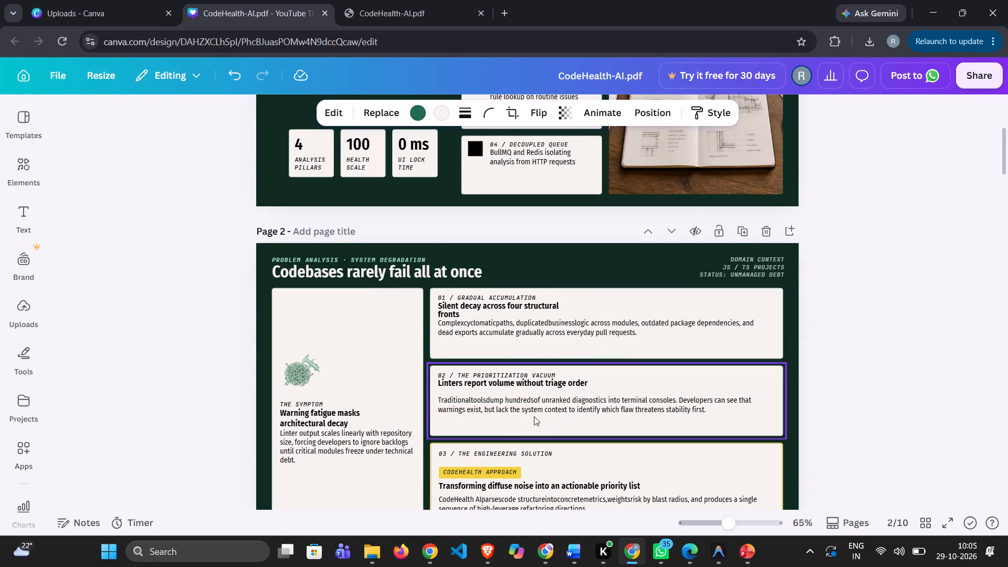
scroll(568, 366, "up", 4)
scroll(568, 366, "down", 1)
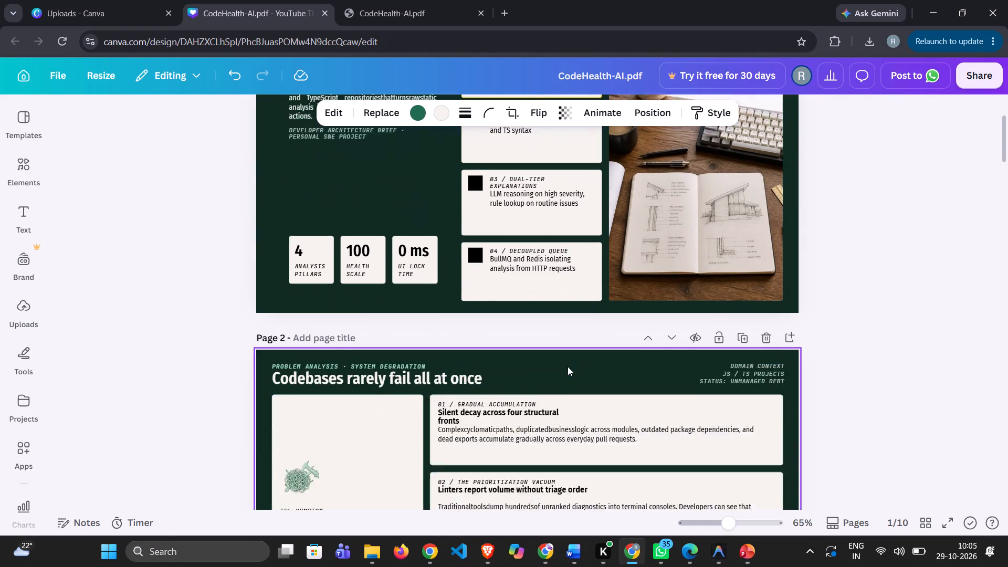
scroll(568, 366, "down", 1)
left_click(490, 377)
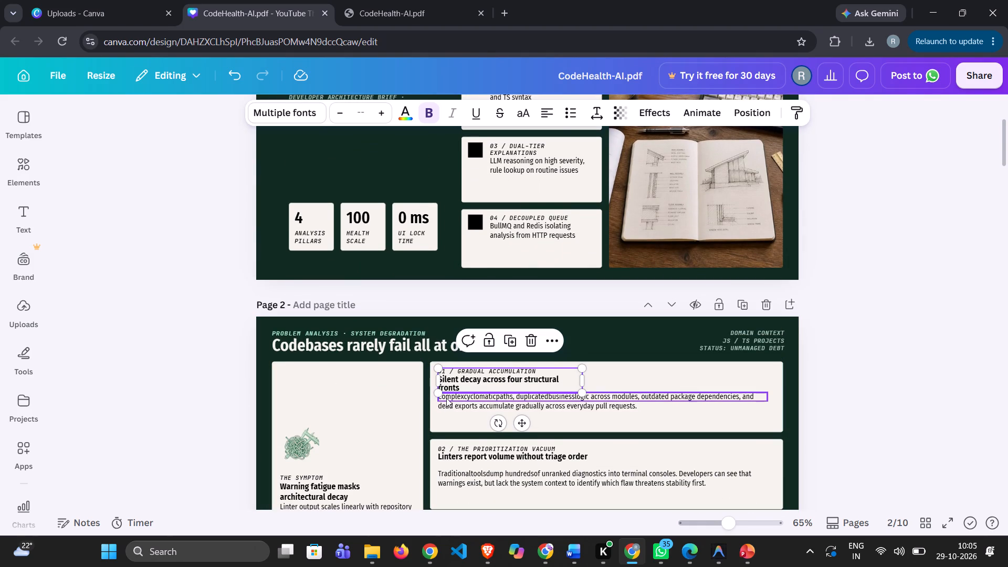
left_click(604, 432)
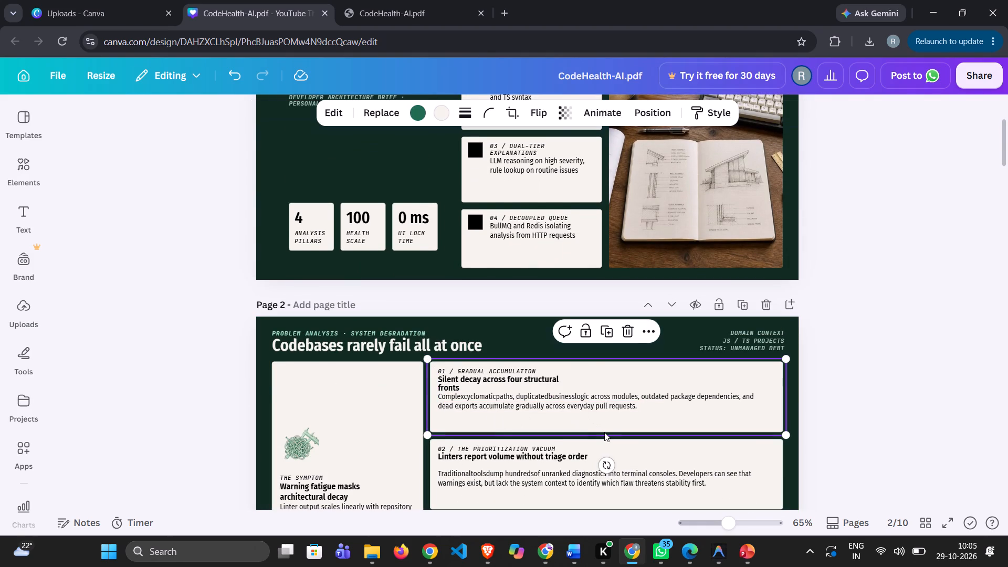
scroll(604, 432, "up", 3)
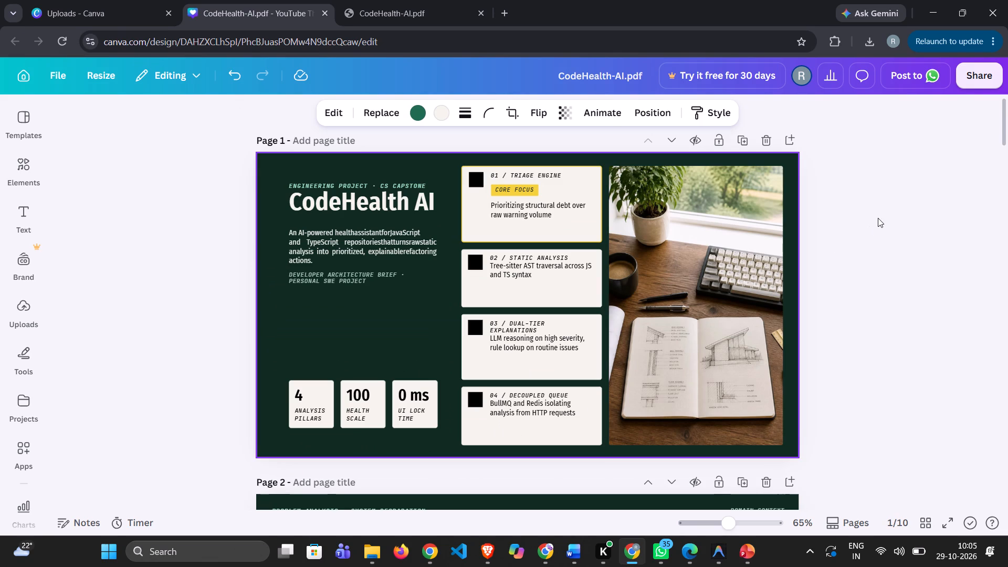
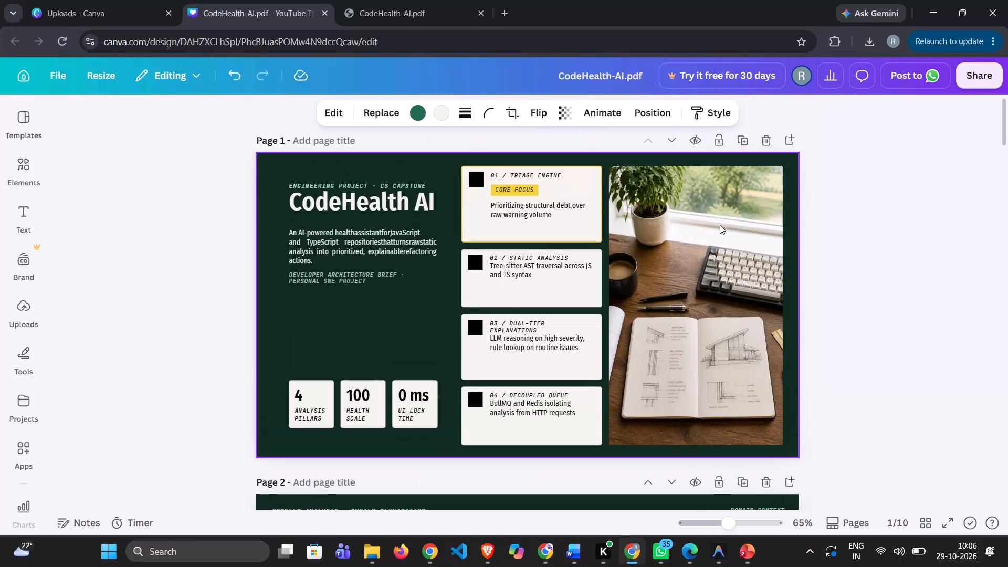
Open the comments for page 1 of the presentation.
left_click(848, 78)
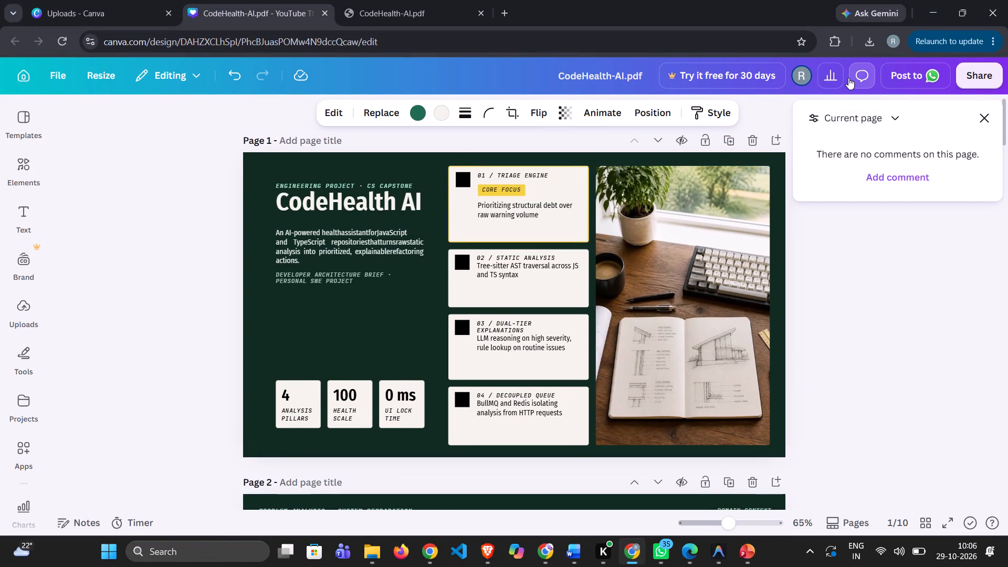
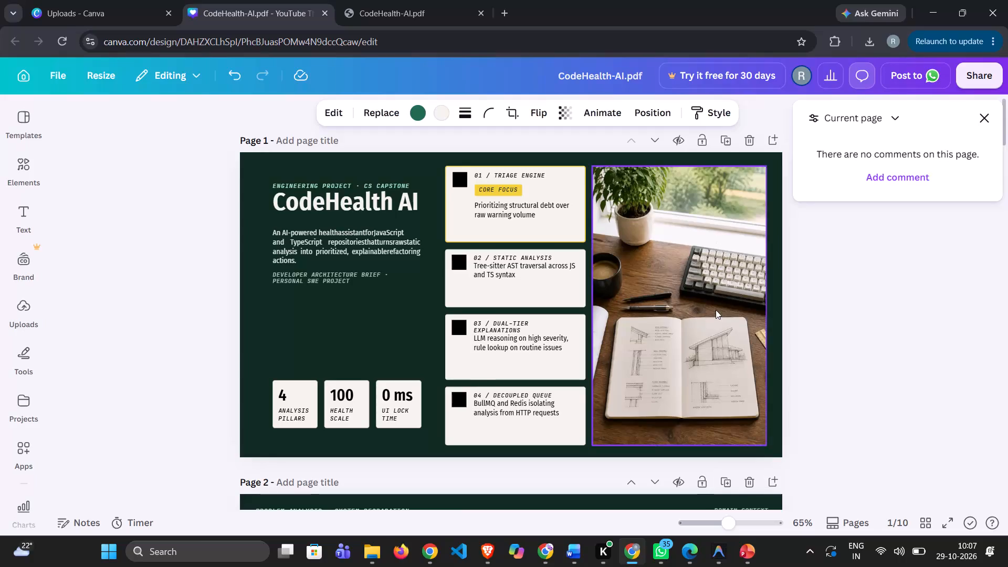
Download all pages of the CodeHealth-AI presentation as a PDF with the Digital preset.
scroll(716, 310, "down", 1)
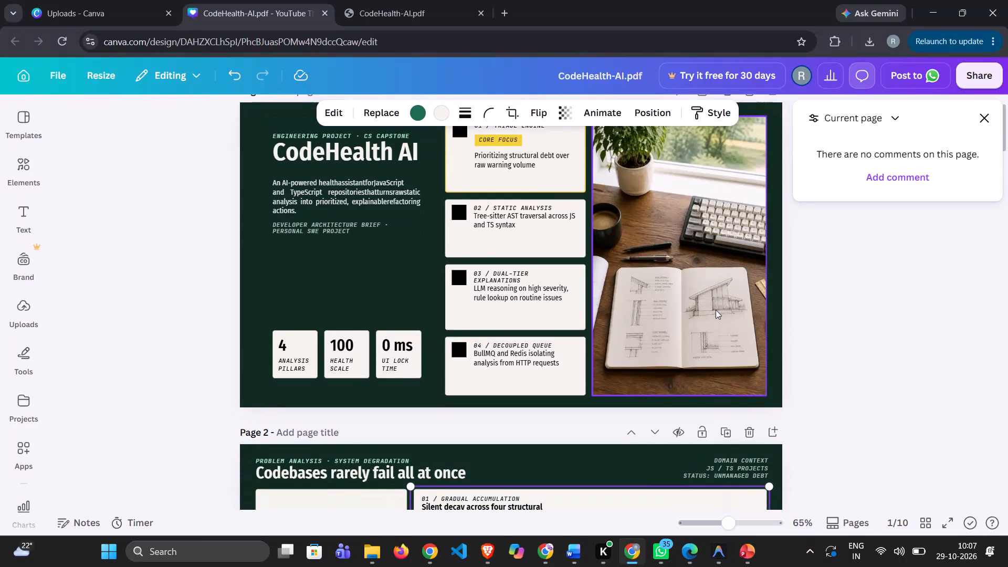
left_click(996, 76)
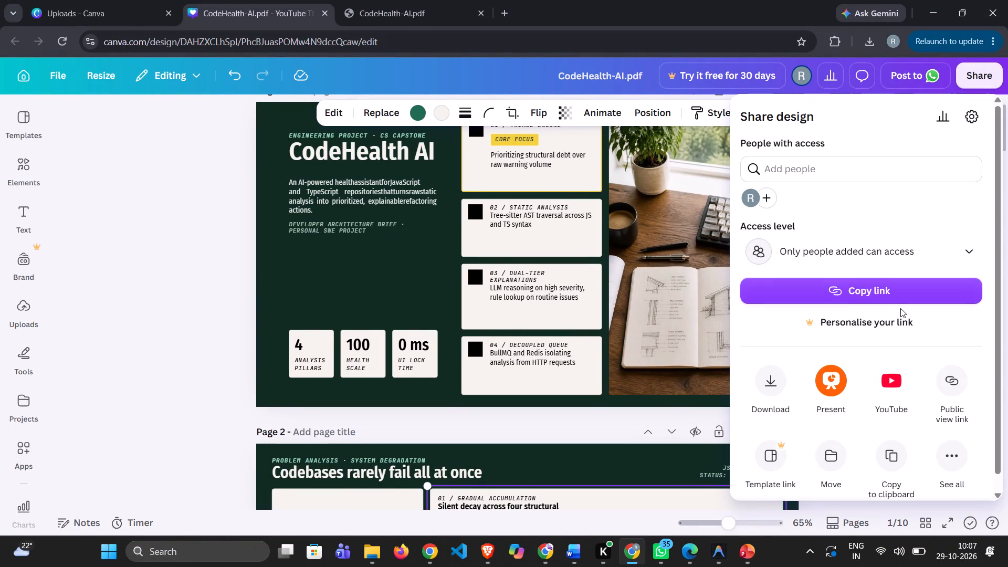
left_click(778, 373)
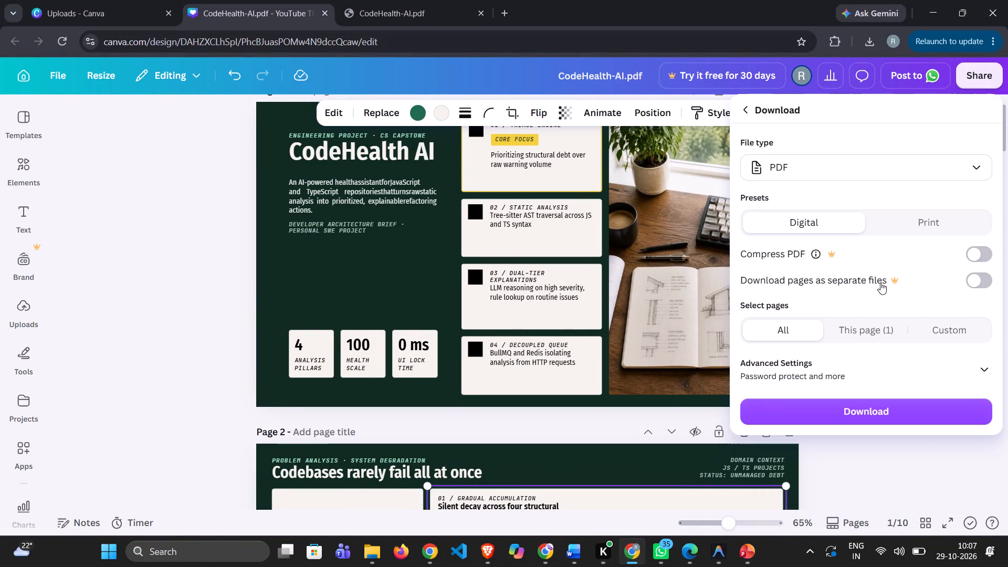
left_click(823, 418)
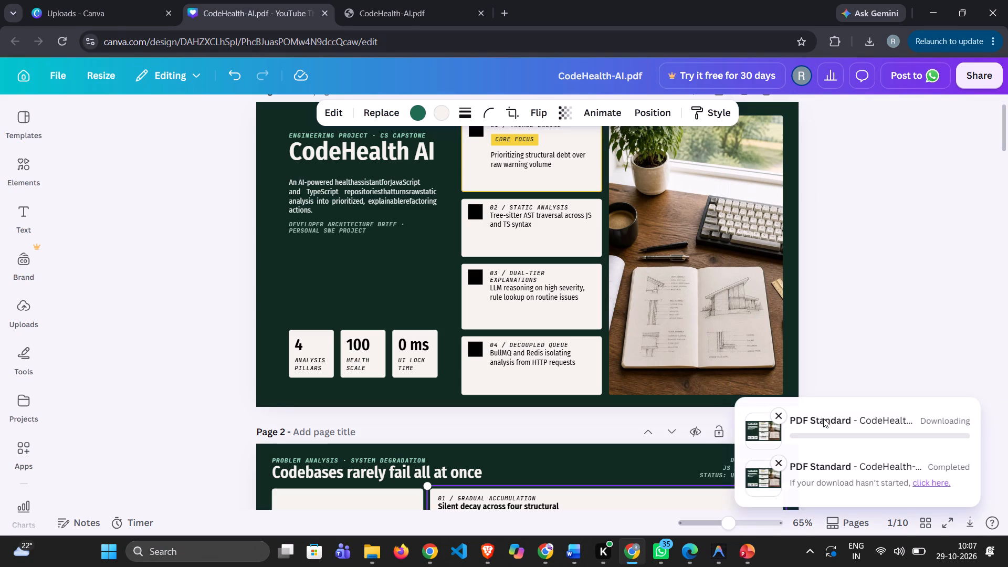
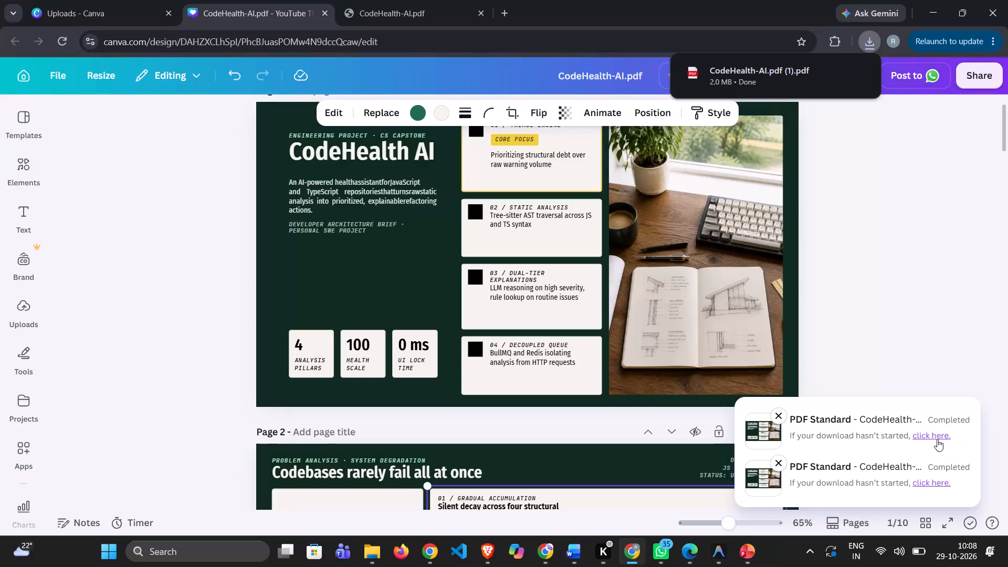
Download another copy of the completed CodeHealth-AI PDF export, and clear the selection on the design.
left_click(933, 435)
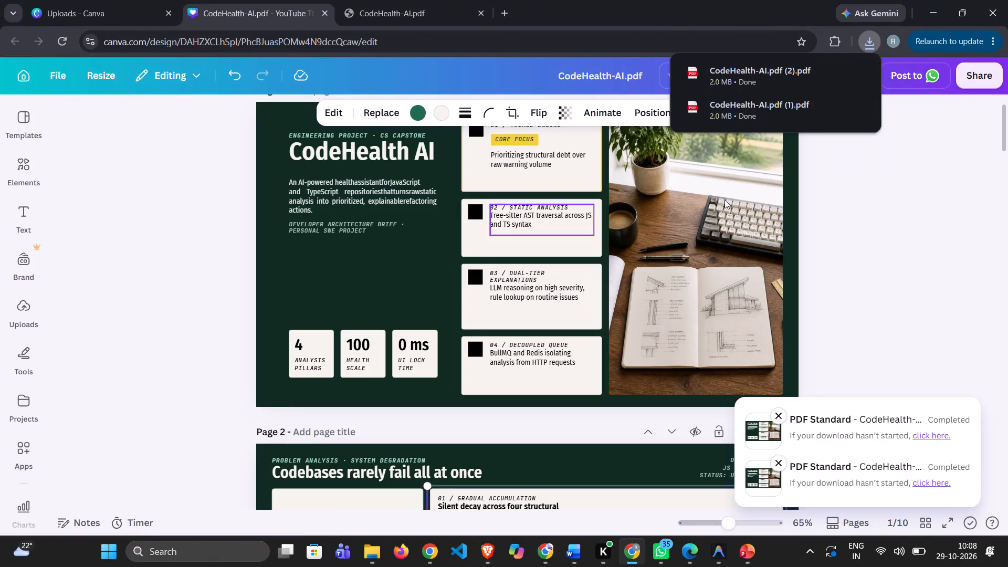
left_click(814, 206)
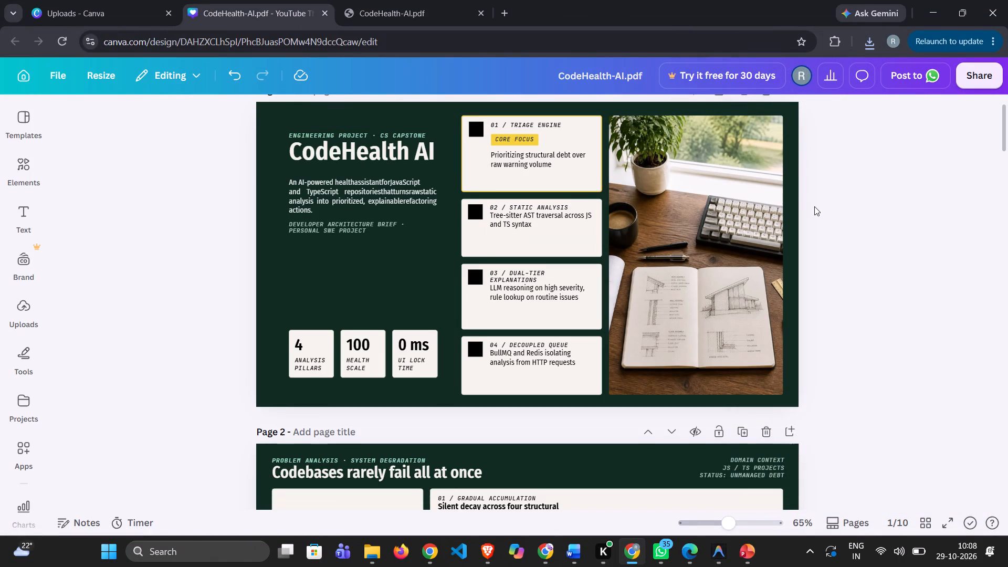
scroll(814, 206, "up", 1)
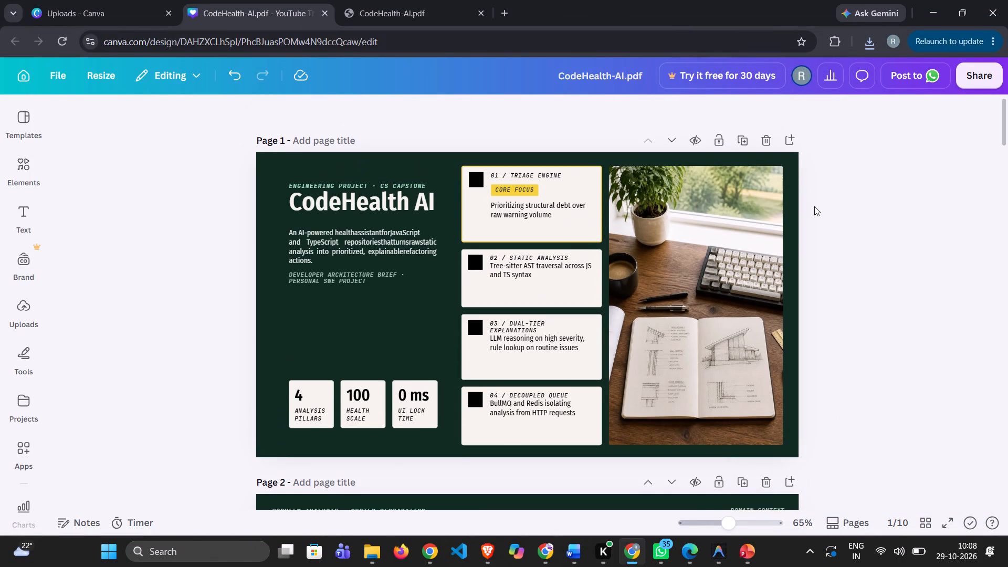
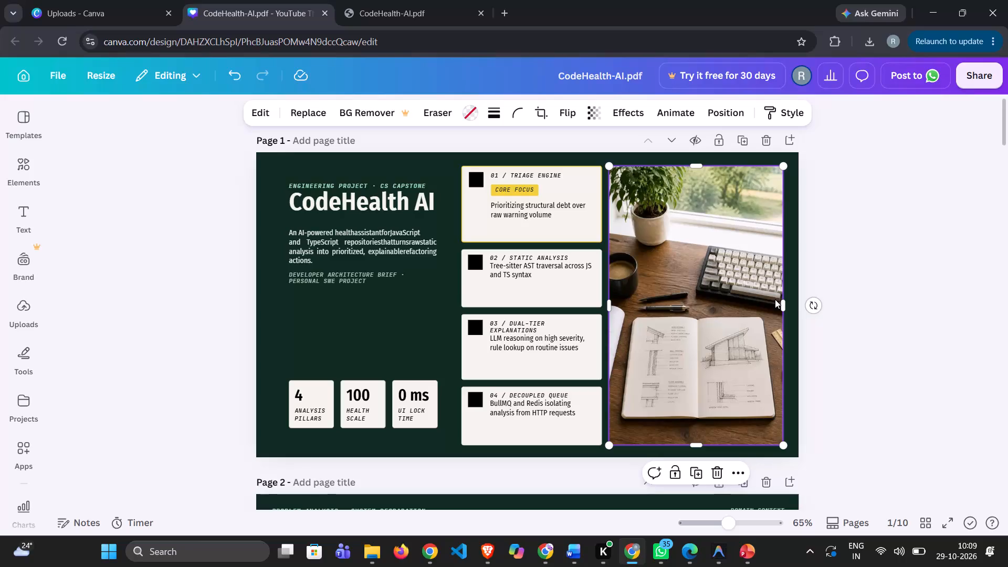
Deselect the page 1 photo and glance at the previously opened PDF export before returning to the design.
left_click(949, 266)
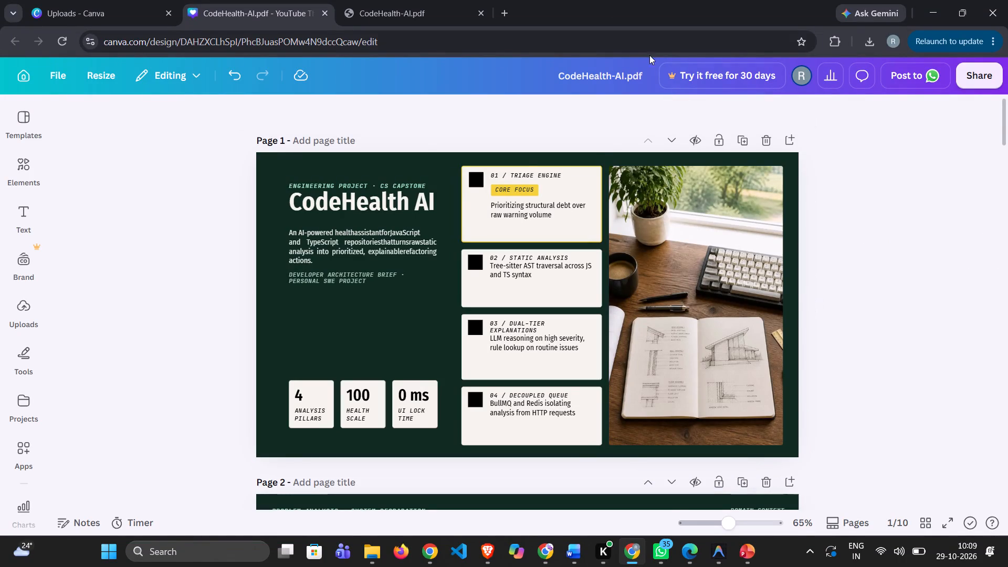
left_click(381, 0)
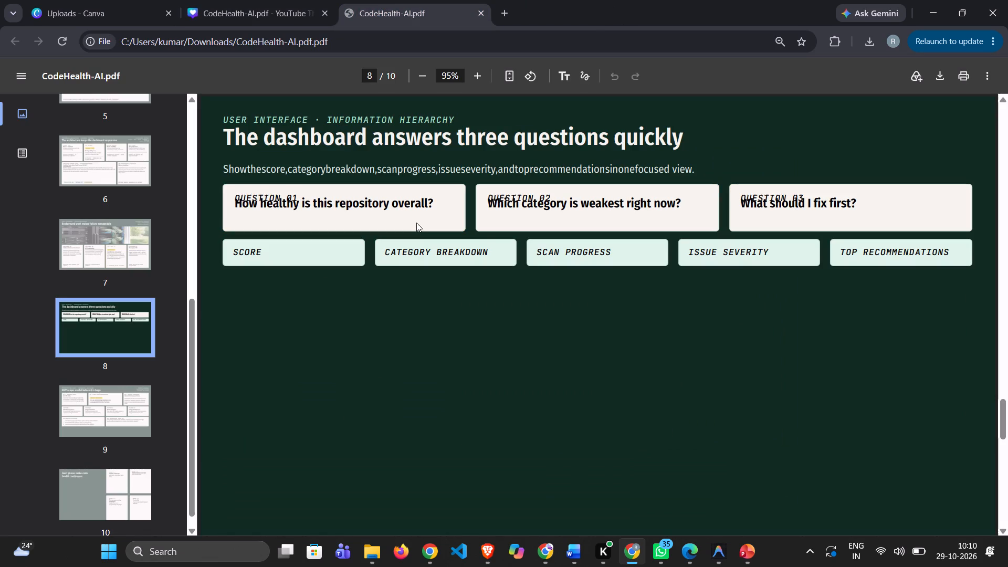
left_click(253, 0)
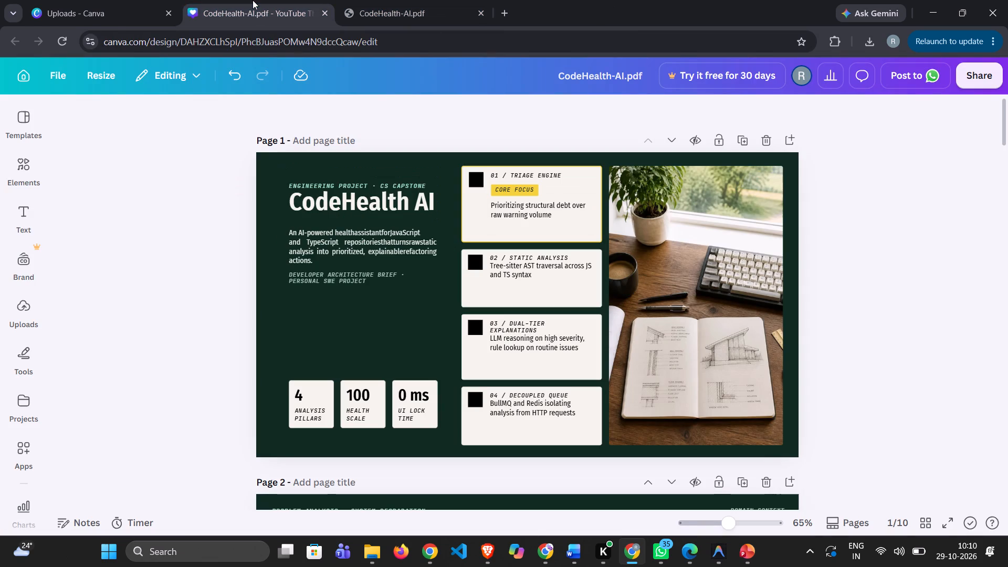
scroll(597, 221, "down", 1)
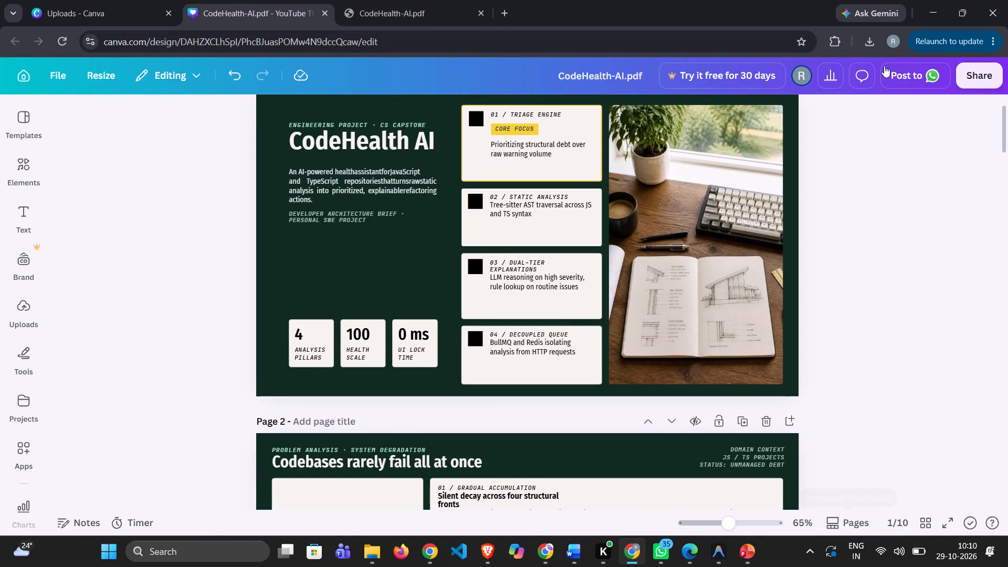
Open the latest downloaded export, CodeHealth-AI.pdf (2).pdf, and dismiss the text annotations tip covering its first page.
left_click(868, 48)
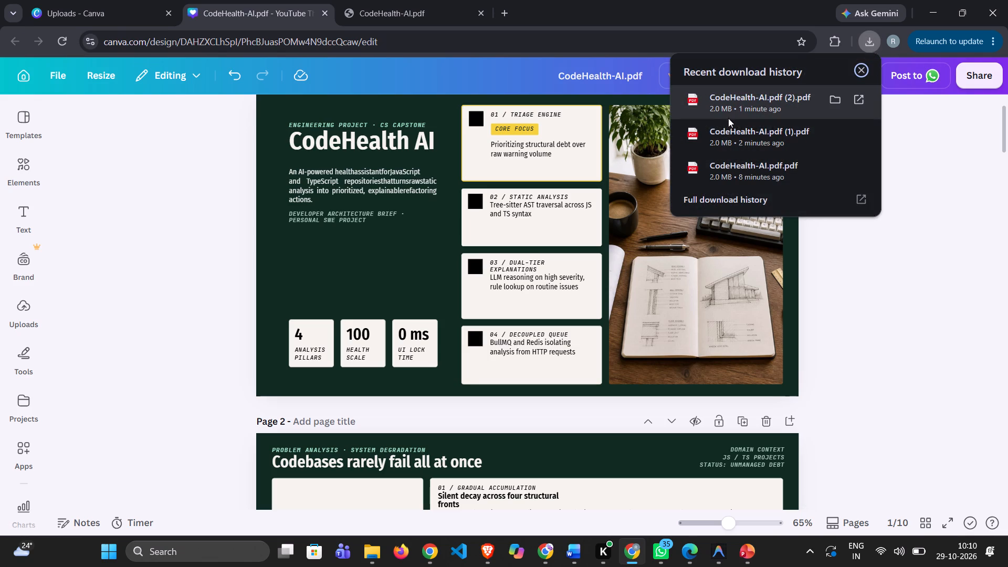
left_click(727, 114)
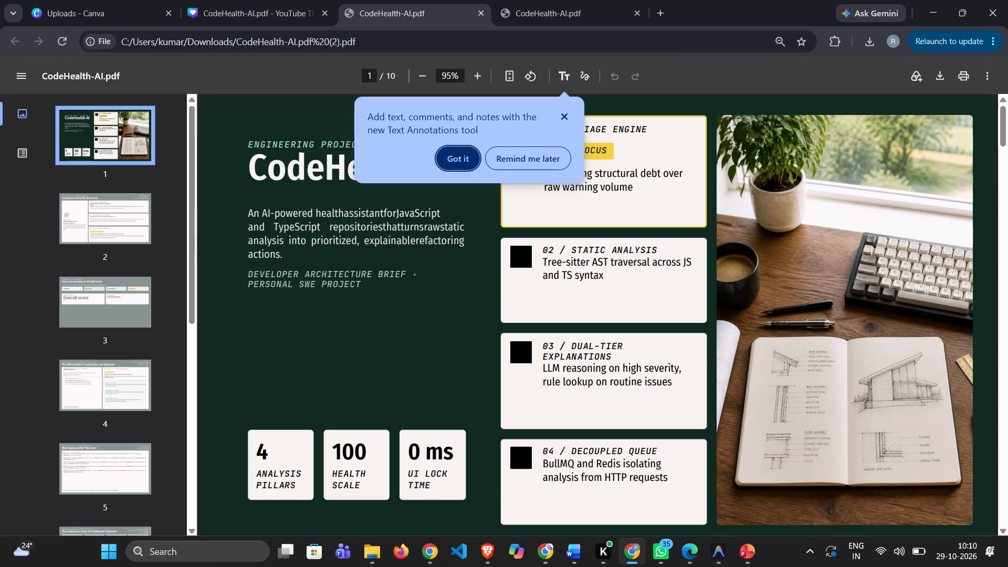
left_click(417, 374)
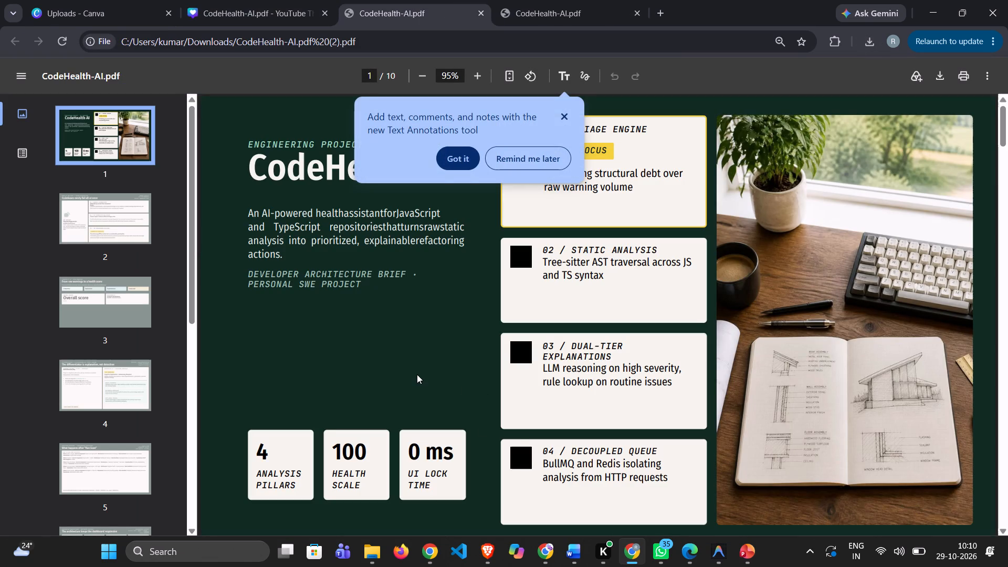
left_click(417, 374)
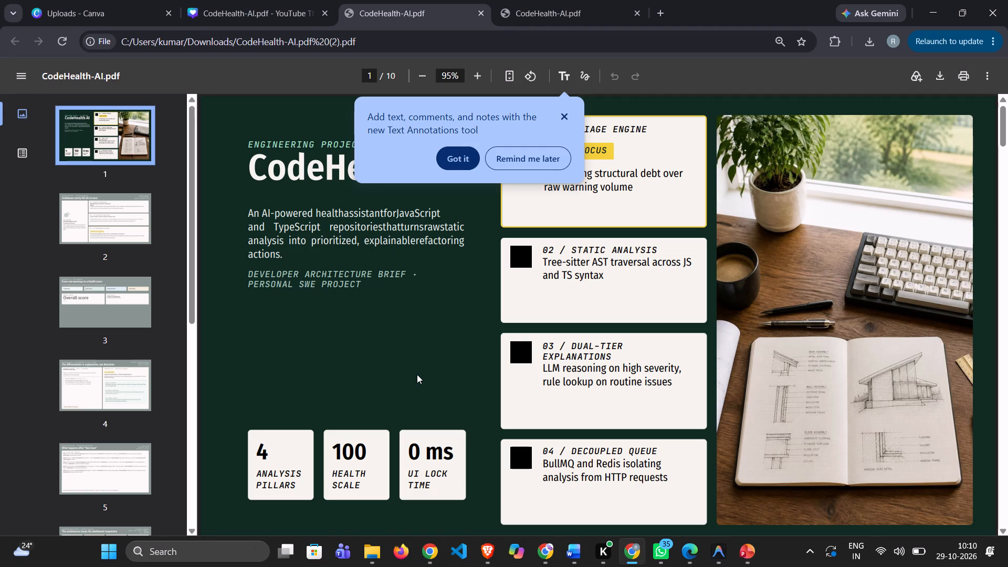
left_click(565, 117)
Review all ten pages of the newest CodeHealth-AI PDF, checking layout, spacing and overlapping text through the final Next phase page.
scroll(565, 117, "down", 5)
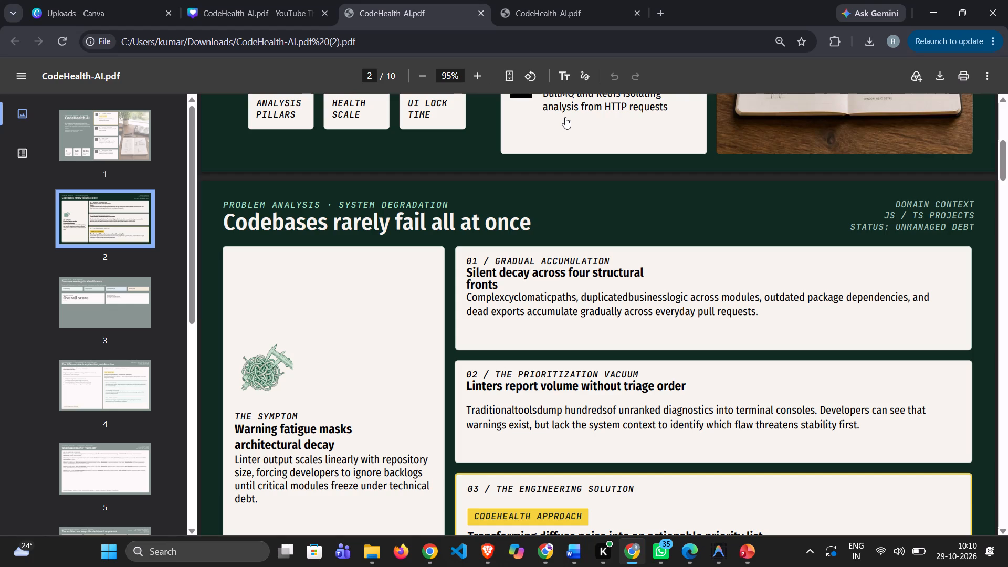
scroll(569, 233, "down", 1)
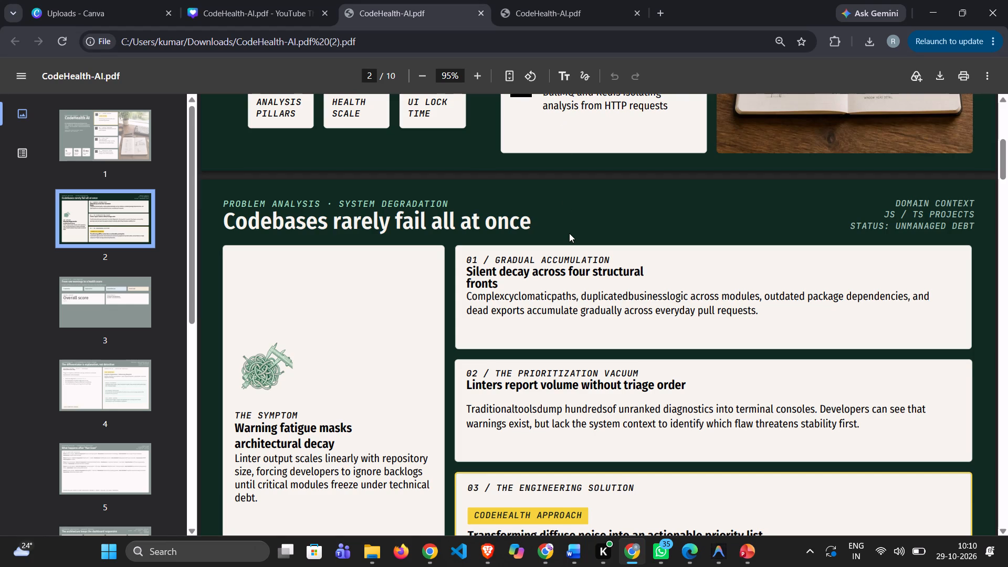
scroll(569, 233, "down", 3)
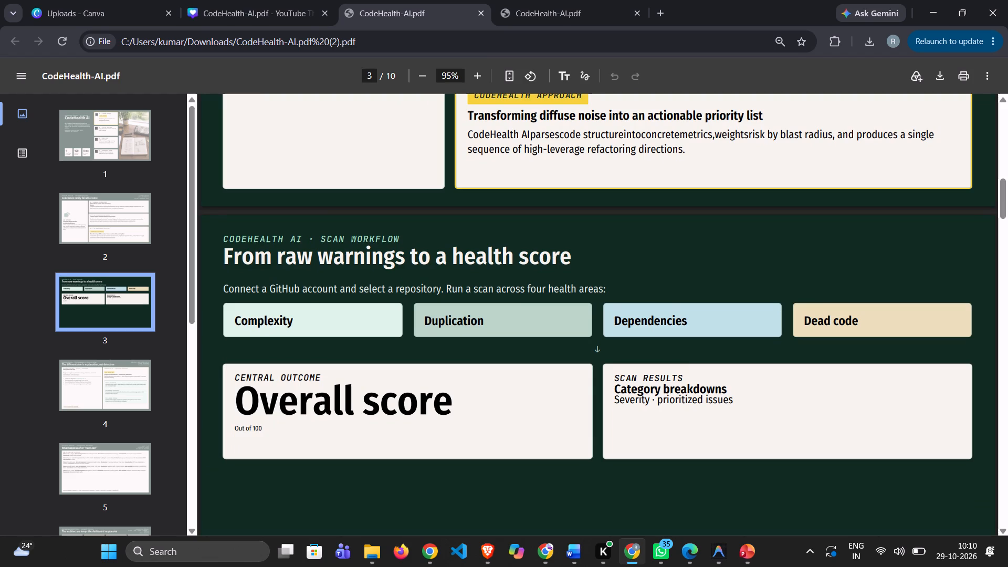
scroll(570, 227, "down", 9)
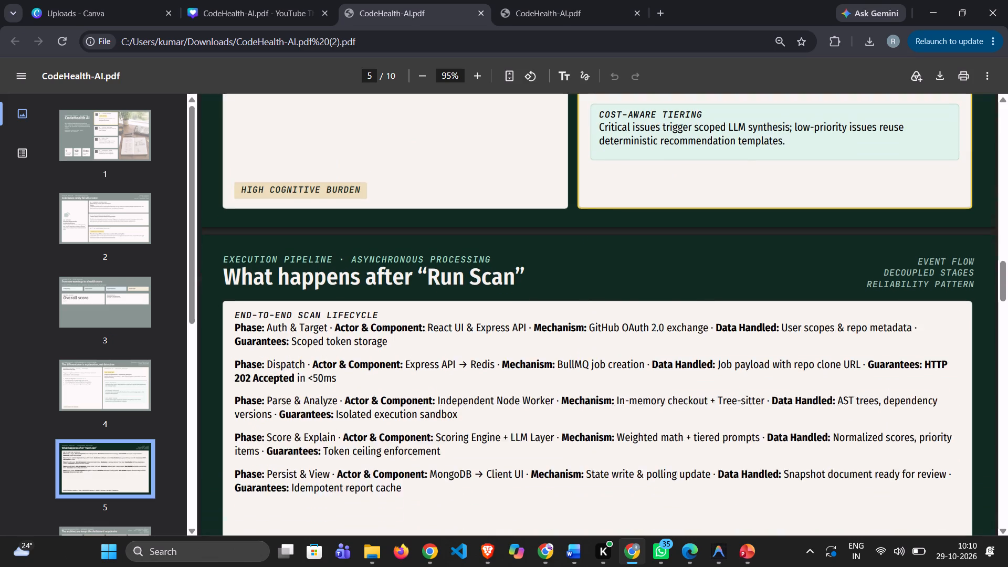
scroll(570, 227, "down", 11)
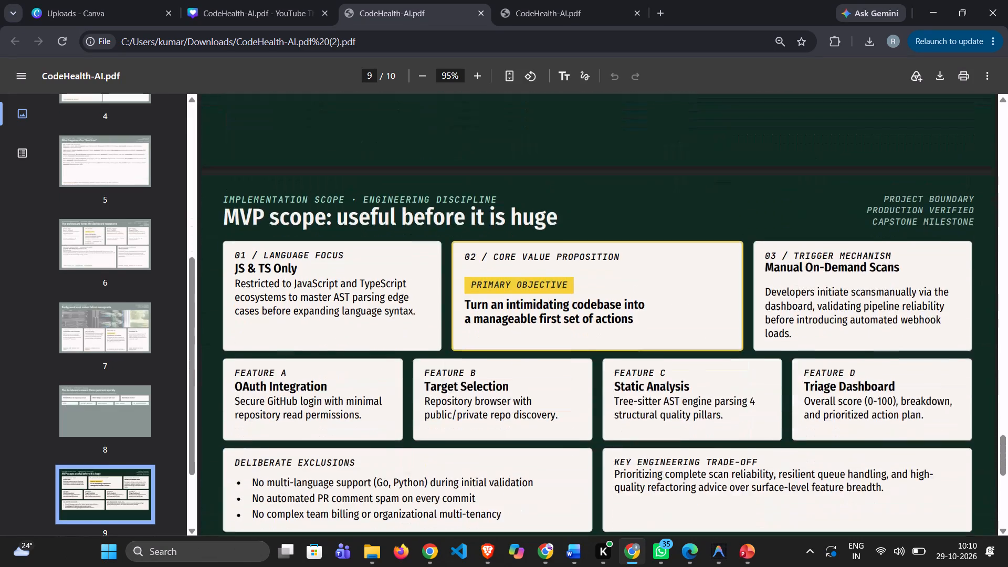
scroll(570, 227, "down", 7)
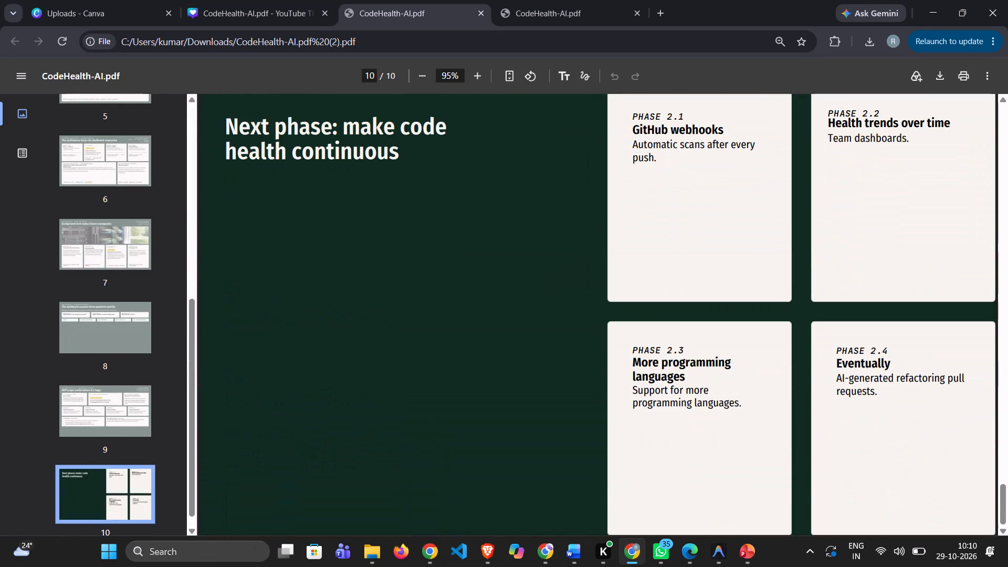
scroll(570, 227, "down", 3)
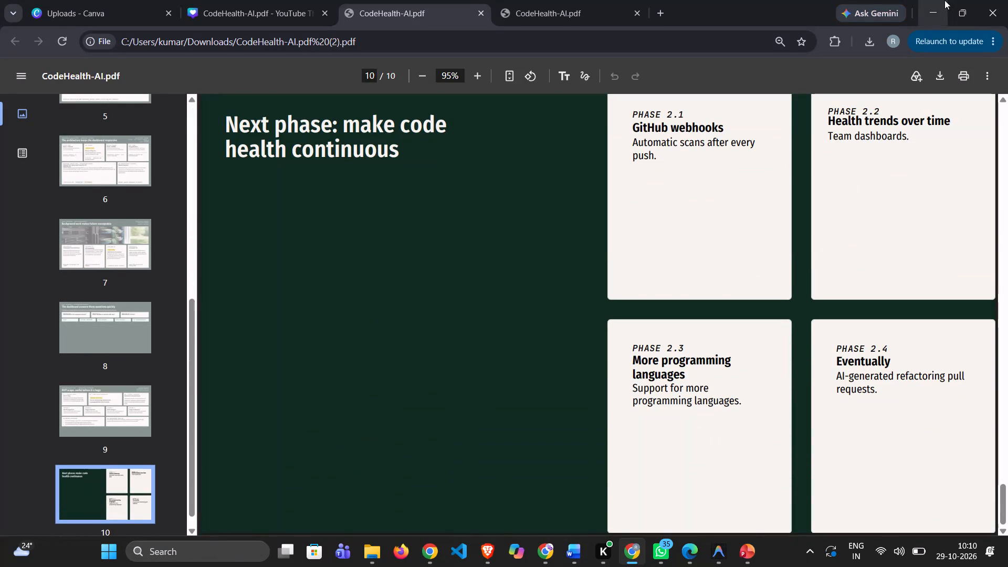